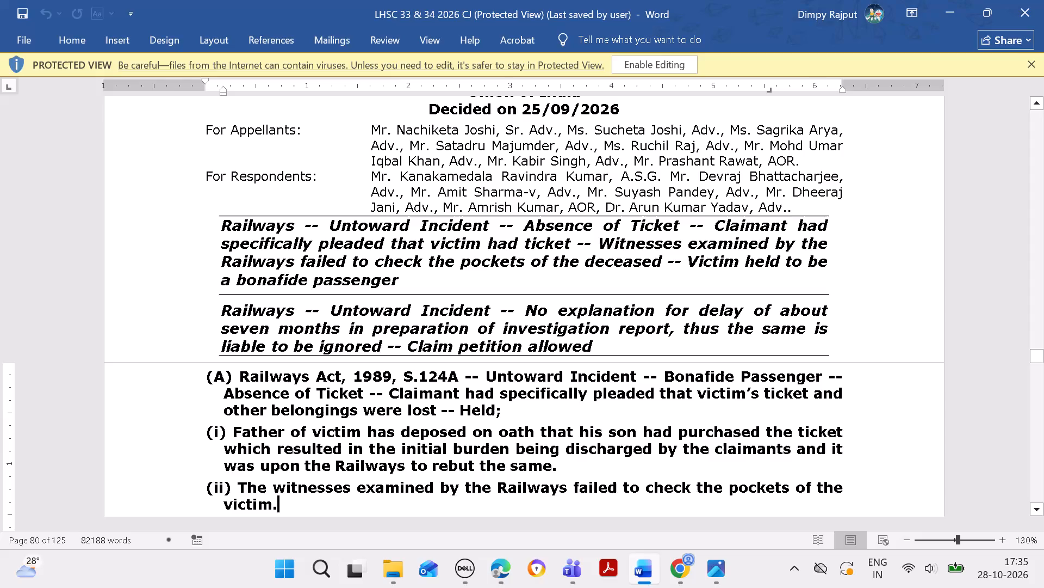
Copy the act name from paragraph (A) in Word and attach Railways Act, 1989 to a new headnote in the Law Herald admin in Edge.
{"action": "left_click_drag", "start_coordinate": [241, 372], "coordinate": [424, 379]}
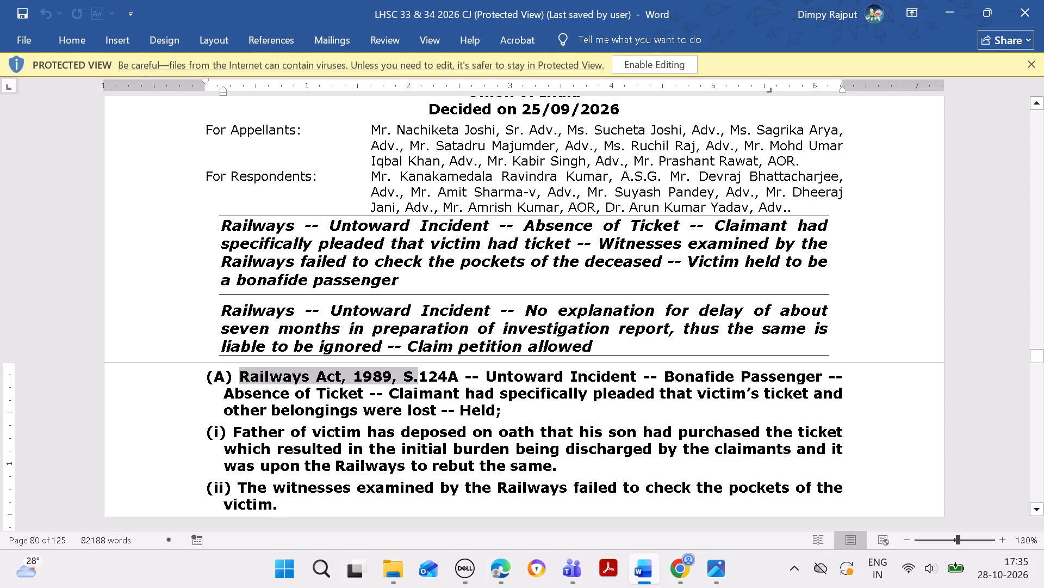
{"action": "key", "text": "ctrl+c"}
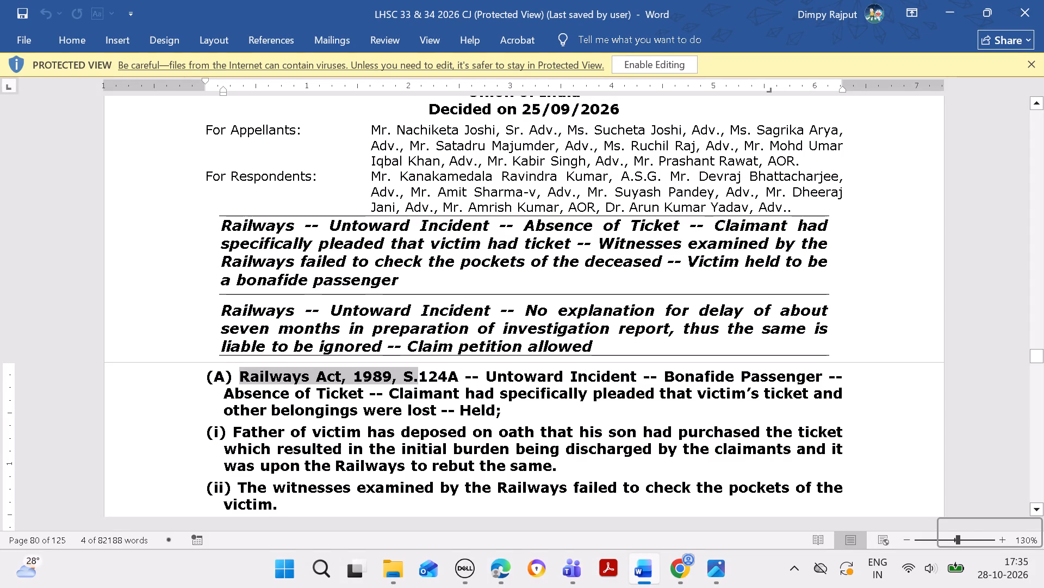
{"action": "left_click", "coordinate": [499, 563]}
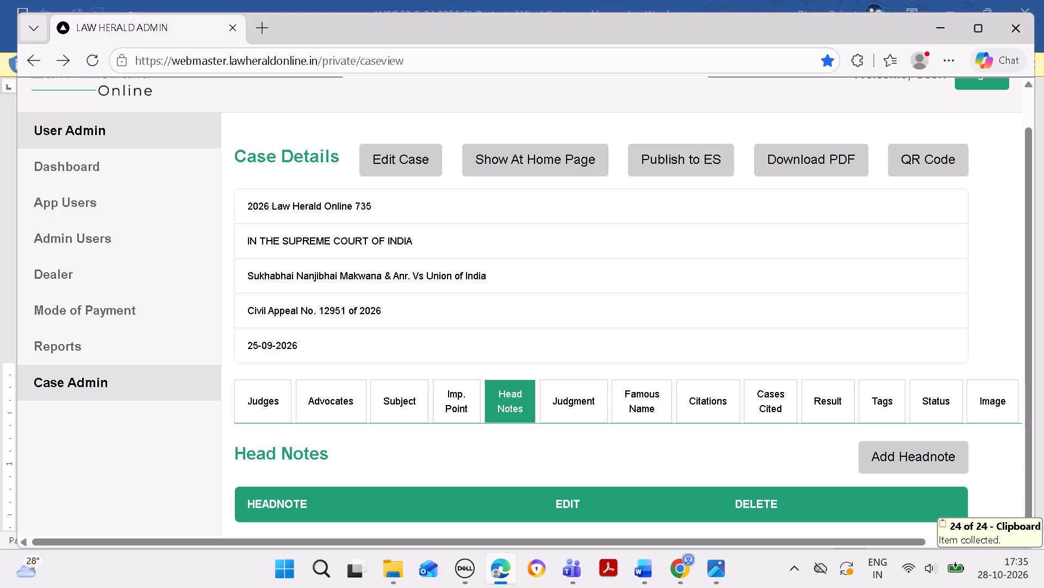
{"action": "left_click", "coordinate": [868, 462]}
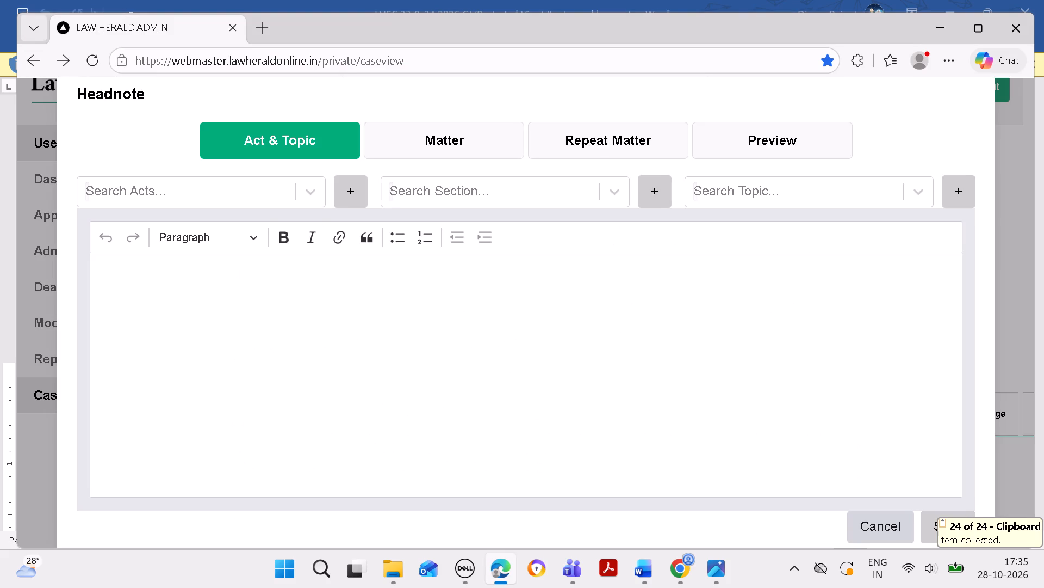
{"action": "left_click", "coordinate": [220, 193]}
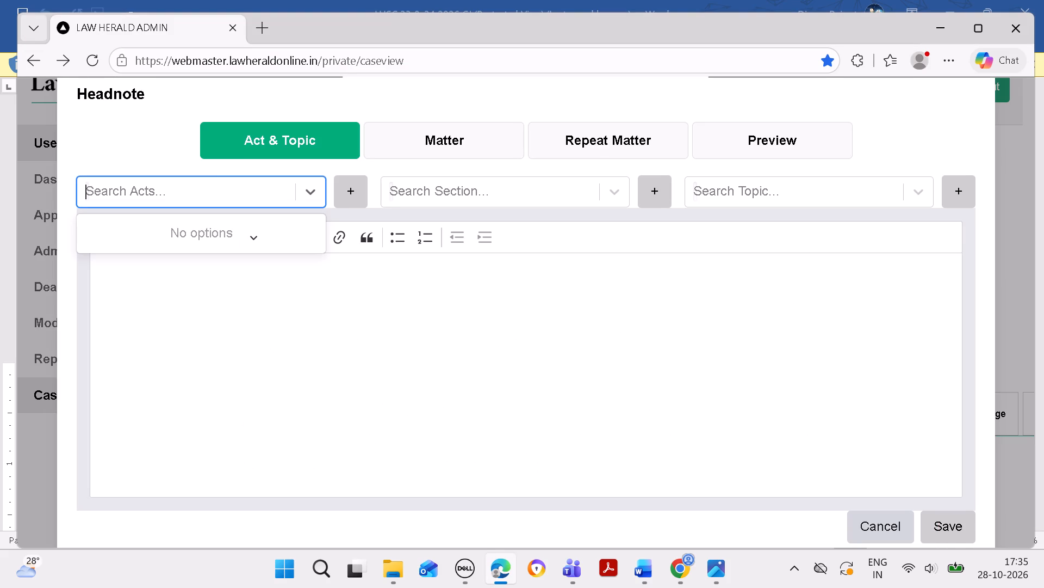
{"action": "key", "text": "ctrl+v"}
{"action": "key", "text": "BackSpace"}
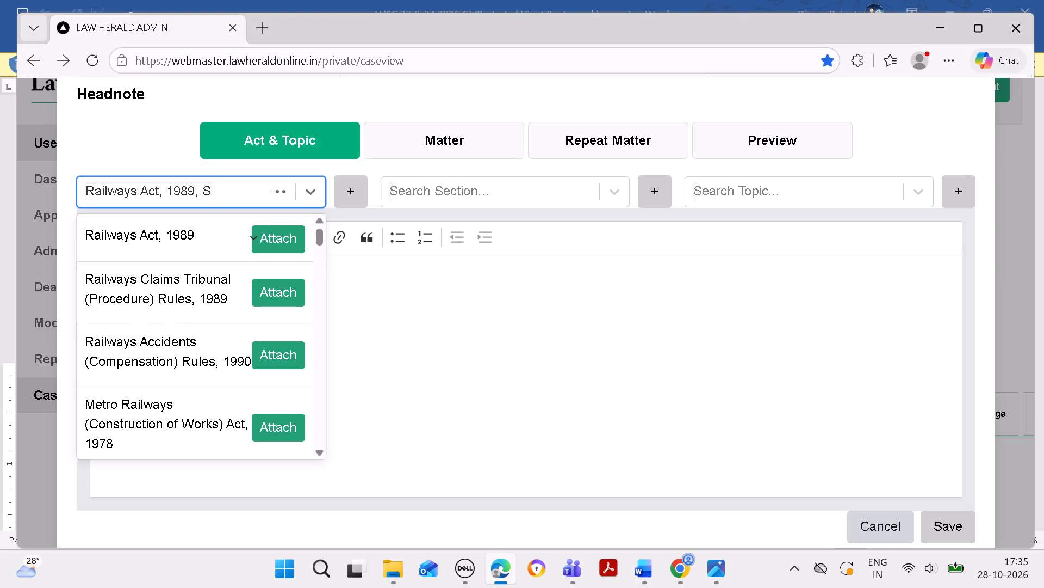
{"action": "key", "text": "BackSpace"}
{"action": "key", "text": "BackSpace"}
{"action": "key", "text": "BackSpace"}
{"action": "left_click", "coordinate": [264, 237]}
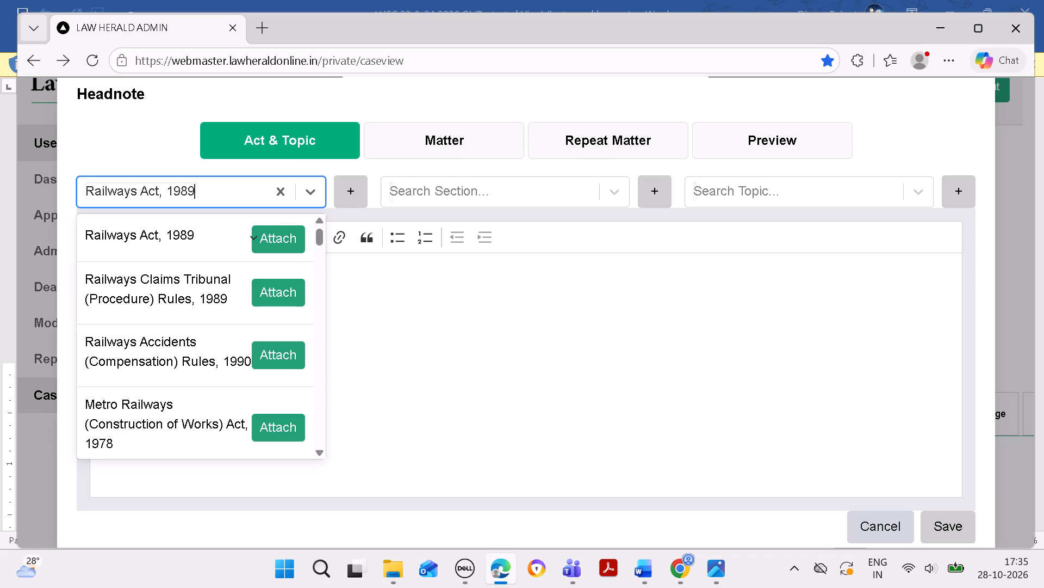
{"action": "left_click", "coordinate": [408, 301]}
{"action": "key", "text": "space"}
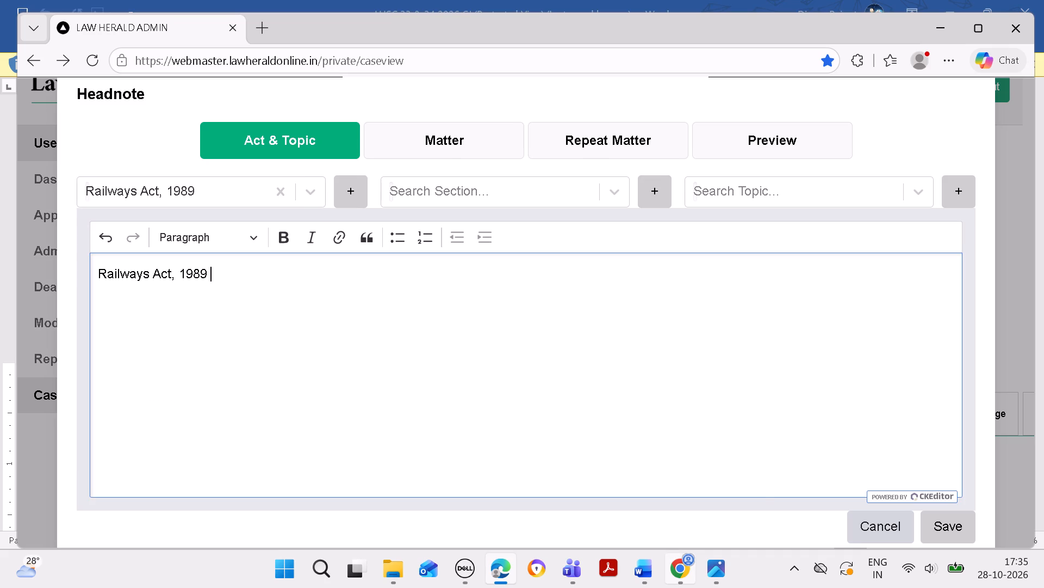
Copy the section number from paragraph (A) in Word and attach section S.124A to the headnote in Edge.
{"action": "left_click", "coordinate": [660, 573]}
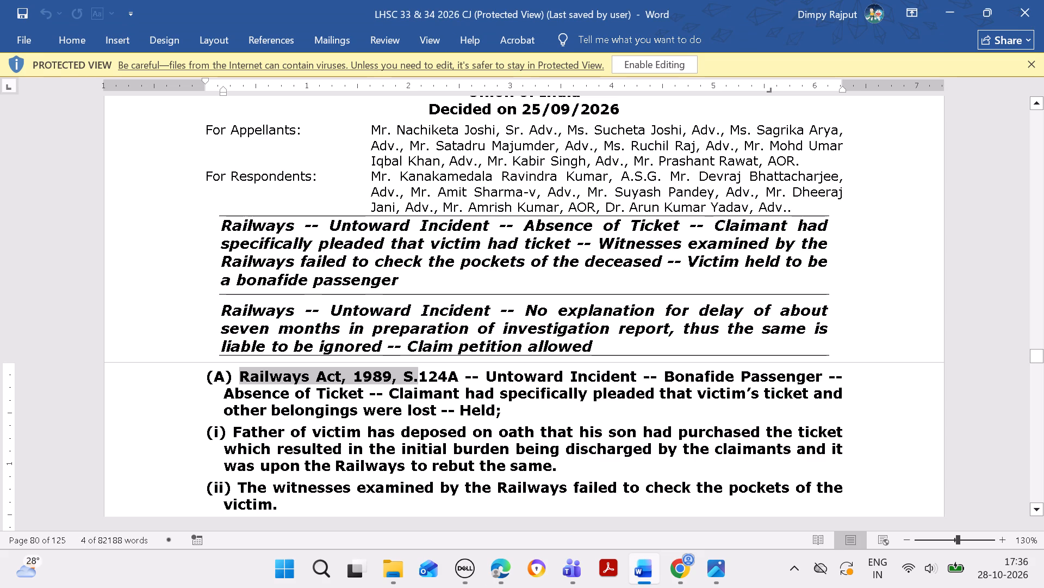
{"action": "left_click", "coordinate": [452, 401]}
{"action": "left_click_drag", "start_coordinate": [406, 370], "coordinate": [439, 365]}
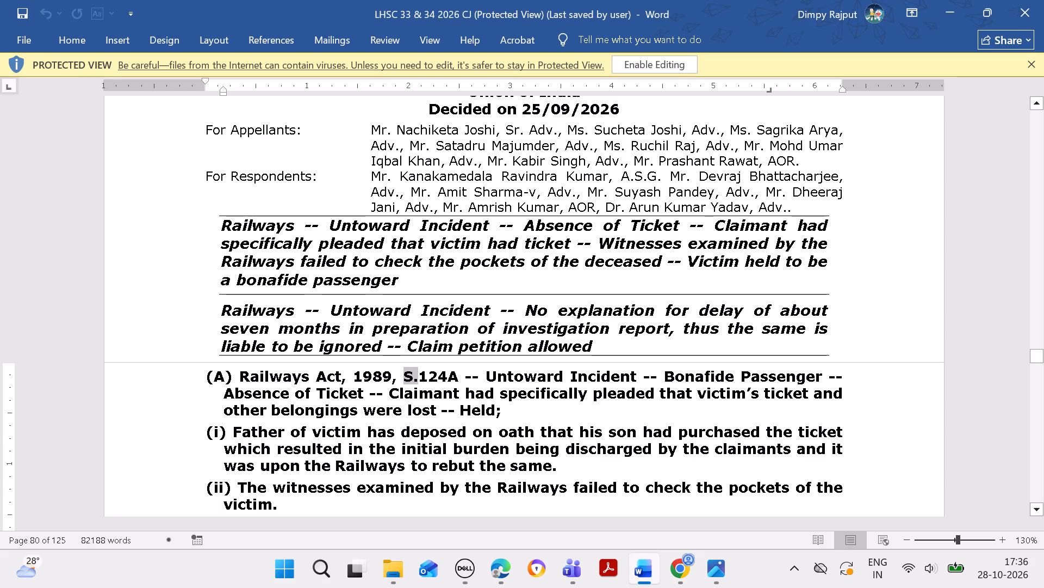
{"action": "key", "text": "ctrl+c"}
{"action": "left_click", "coordinate": [499, 565]}
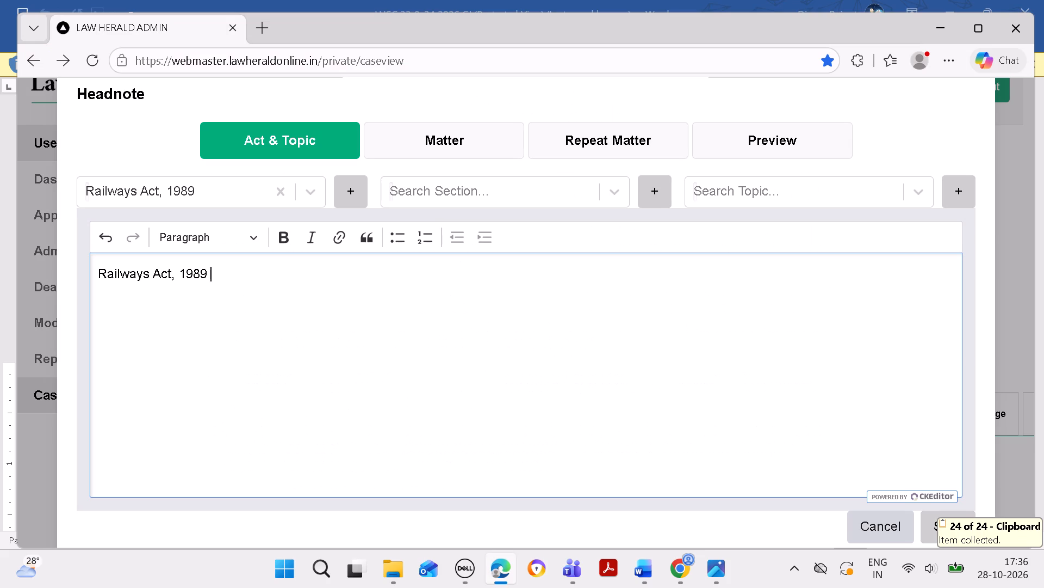
{"action": "left_click", "coordinate": [542, 194]}
{"action": "key", "text": "ctrl+v"}
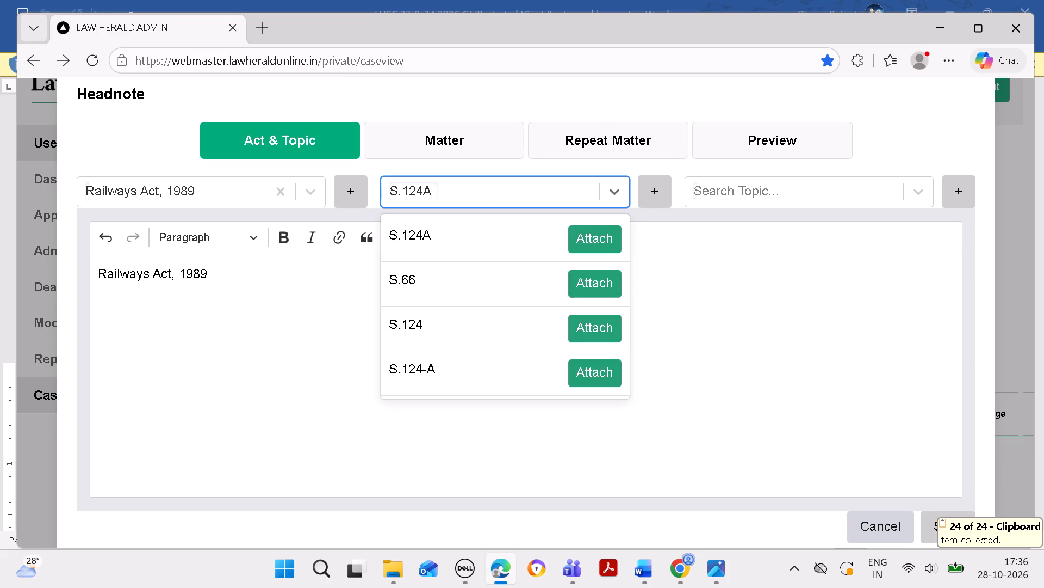
{"action": "left_click", "coordinate": [578, 243]}
{"action": "left_click", "coordinate": [296, 351]}
{"action": "key", "text": "space"}
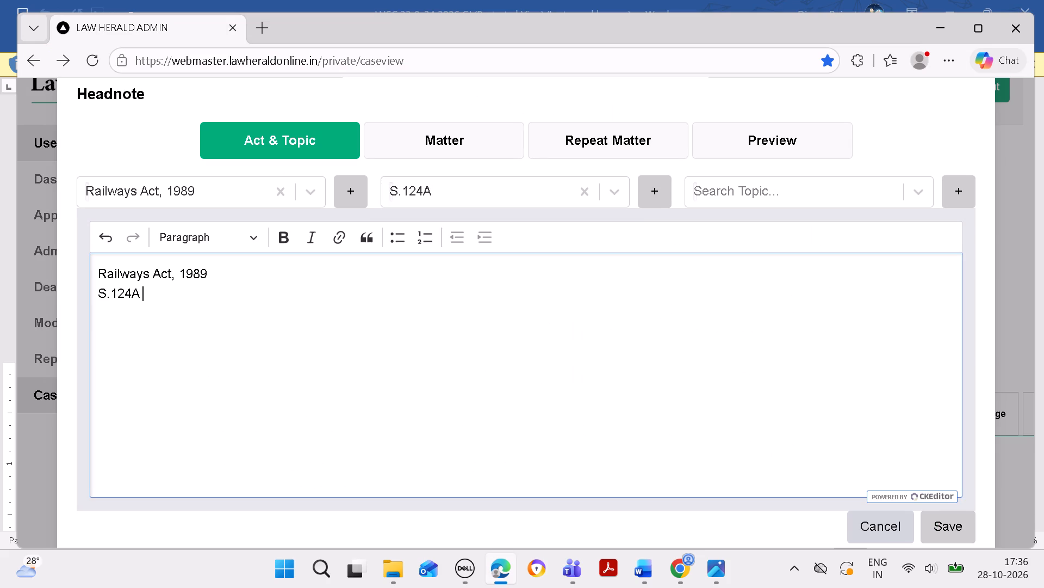
Copy "Untoward Incident -- Bonafide Passenger" from paragraph (A) in Word and search the headnote topics in Edge for it.
{"action": "left_click", "coordinate": [642, 572]}
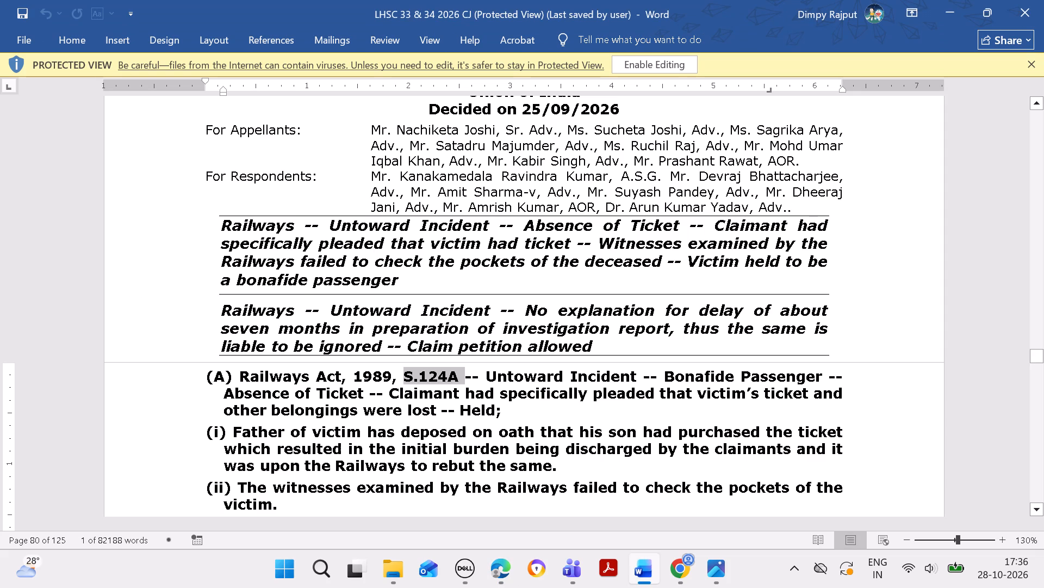
{"action": "left_click_drag", "start_coordinate": [487, 373], "coordinate": [739, 373]}
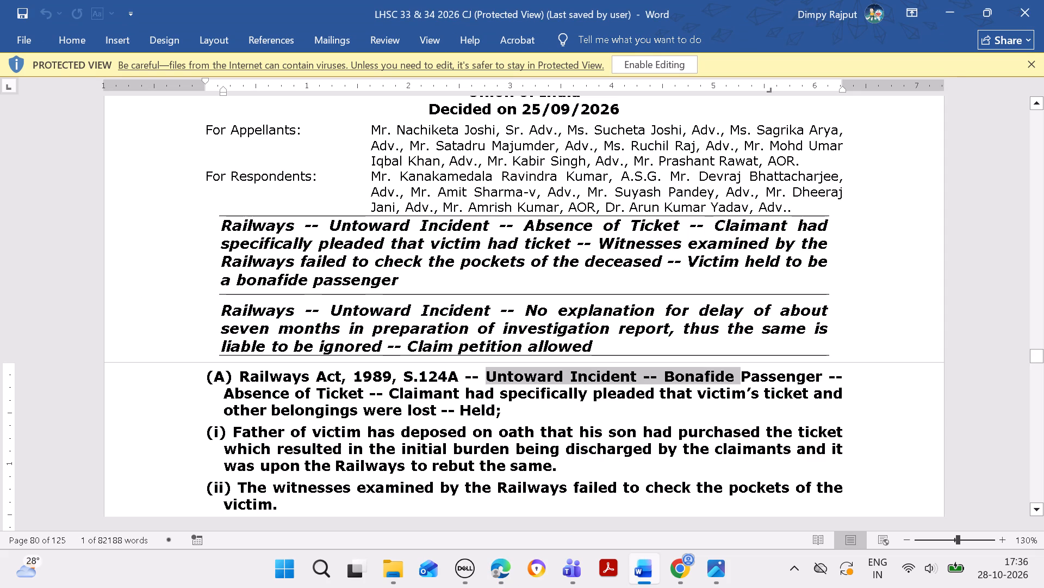
{"action": "left_click_drag", "start_coordinate": [739, 373], "coordinate": [762, 373]}
{"action": "key", "text": "ctrl+c"}
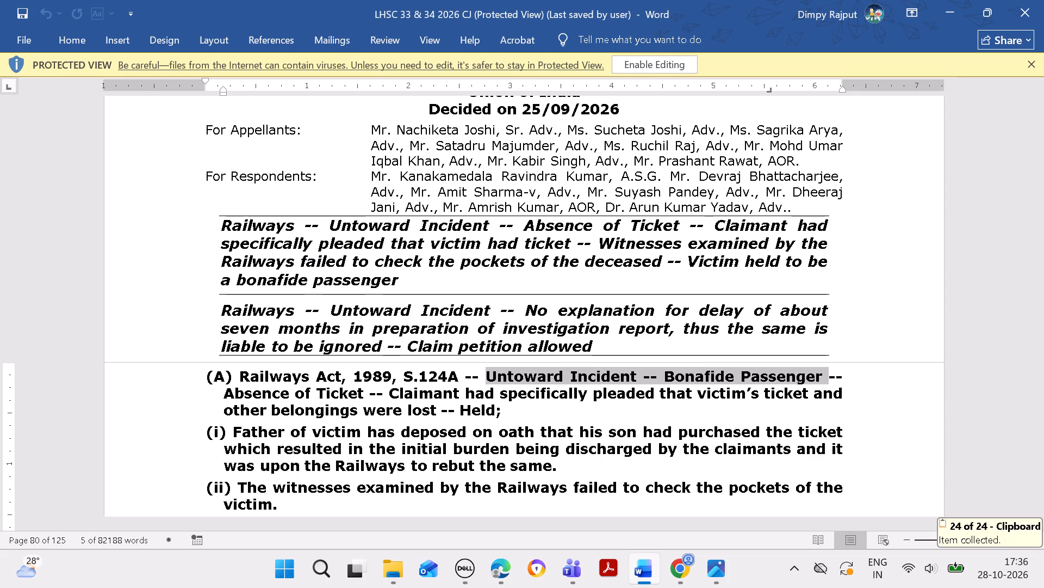
{"action": "left_click", "coordinate": [516, 566]}
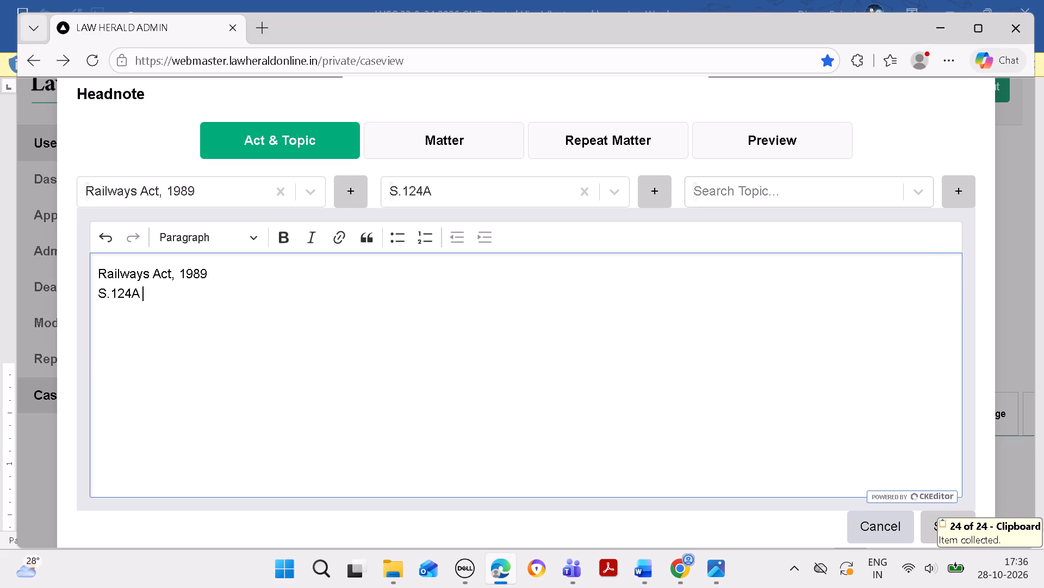
{"action": "left_click", "coordinate": [756, 198]}
{"action": "key", "text": "ctrl+v"}
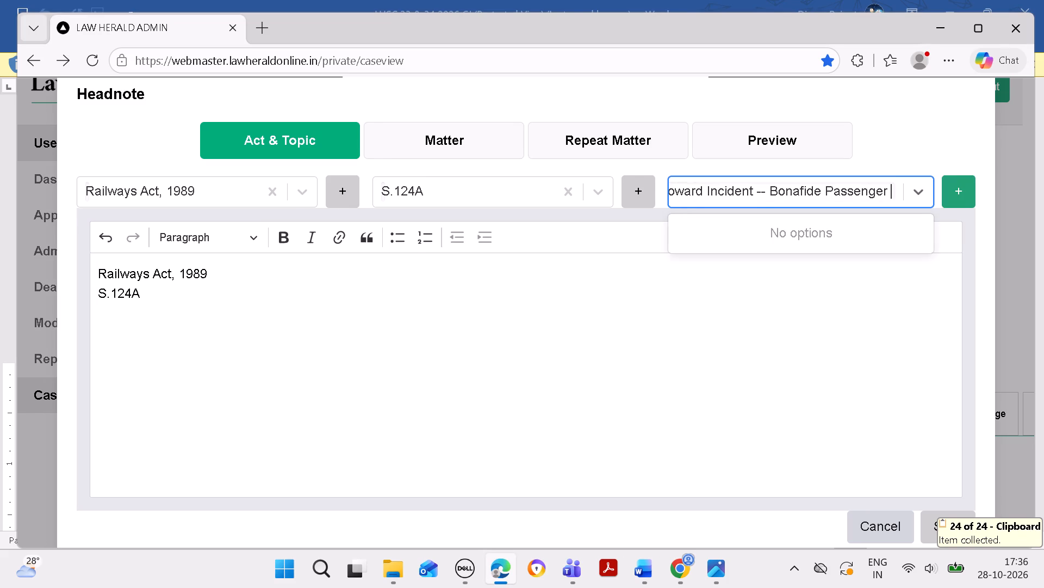
Add "Untoward Incident -- Bonafide Passenger" as a new topic, without a trailing space, and save it.
{"action": "left_click", "coordinate": [974, 197]}
{"action": "left_click", "coordinate": [645, 323]}
{"action": "key", "text": "ctrl+f"}
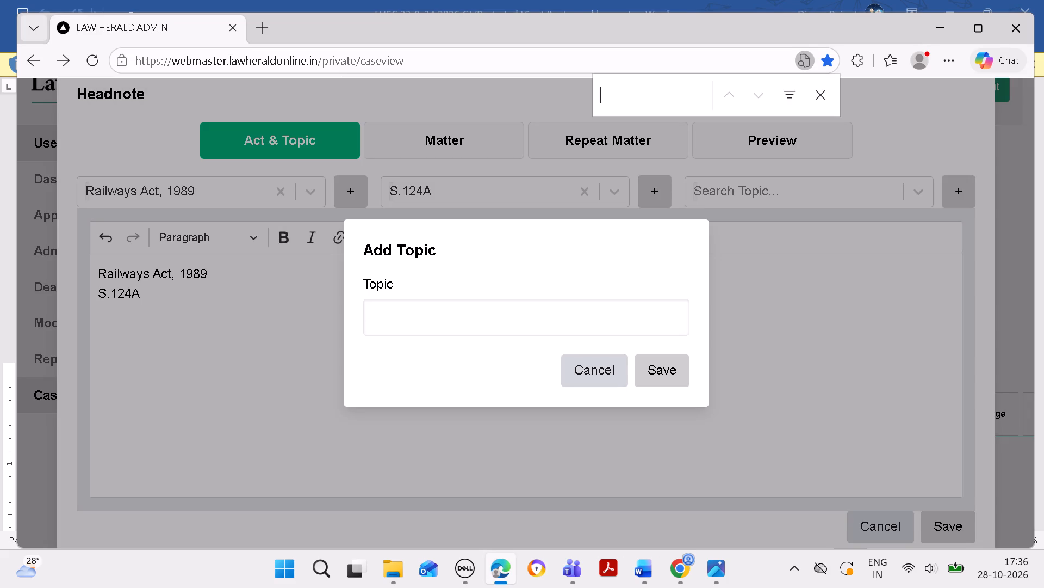
{"action": "left_click", "coordinate": [612, 324]}
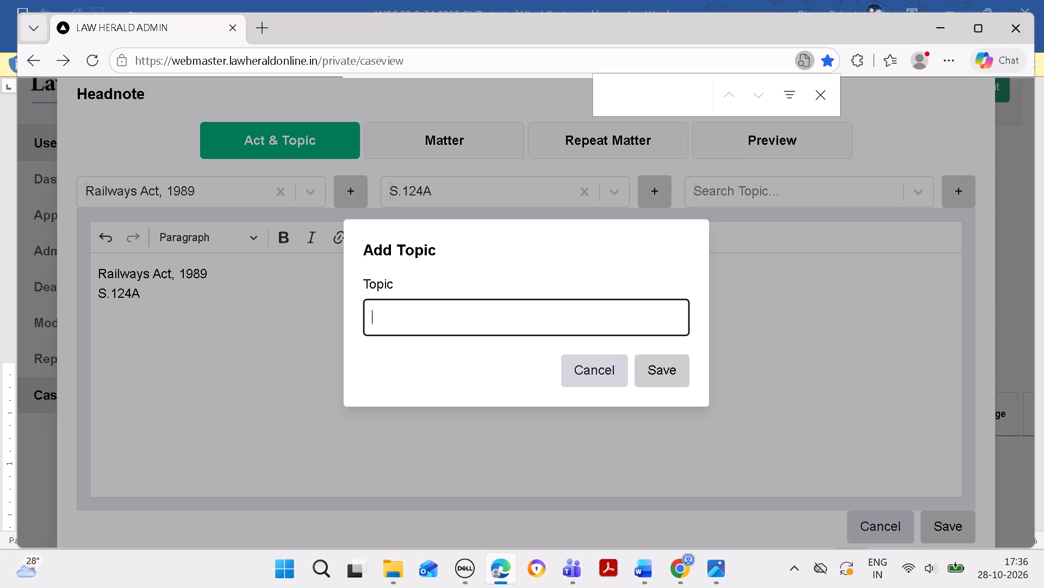
{"action": "left_click", "coordinate": [824, 92]}
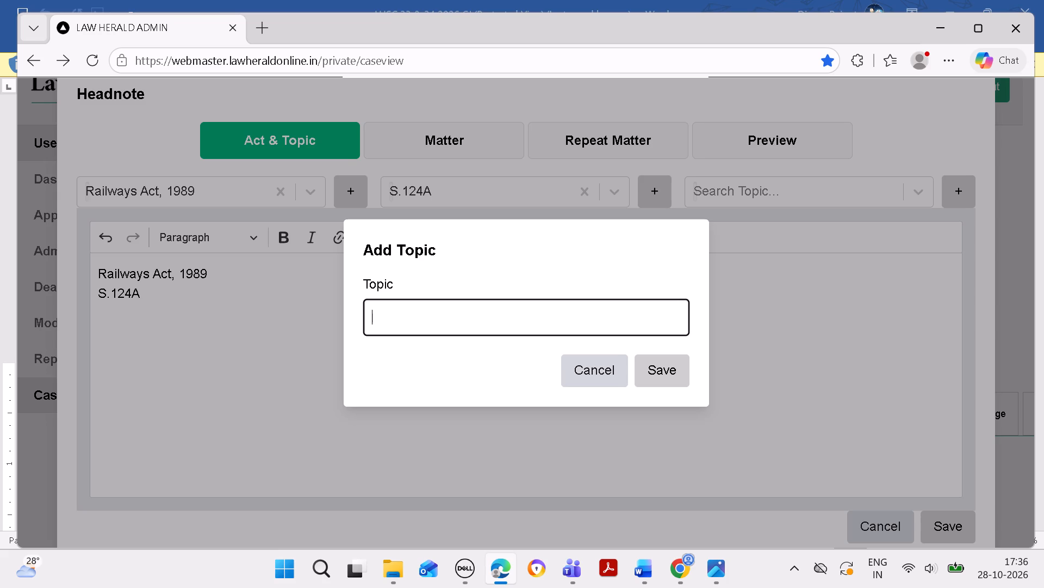
{"action": "left_click", "coordinate": [640, 316]}
{"action": "key", "text": "ctrl+c"}
{"action": "left_click", "coordinate": [619, 315]}
{"action": "key", "text": "ctrl+v"}
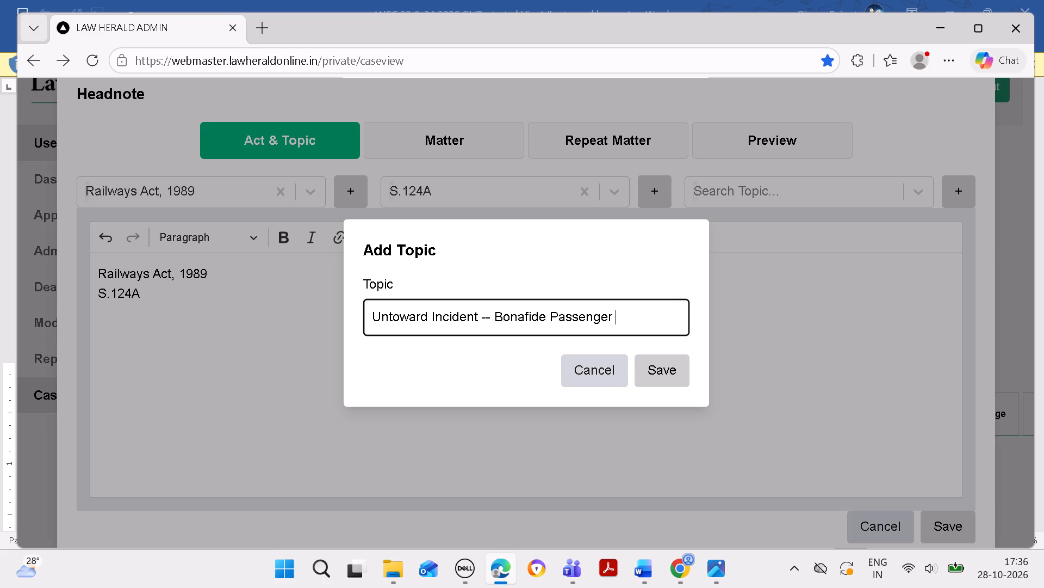
{"action": "key", "text": "BackSpace"}
{"action": "left_click", "coordinate": [670, 371]}
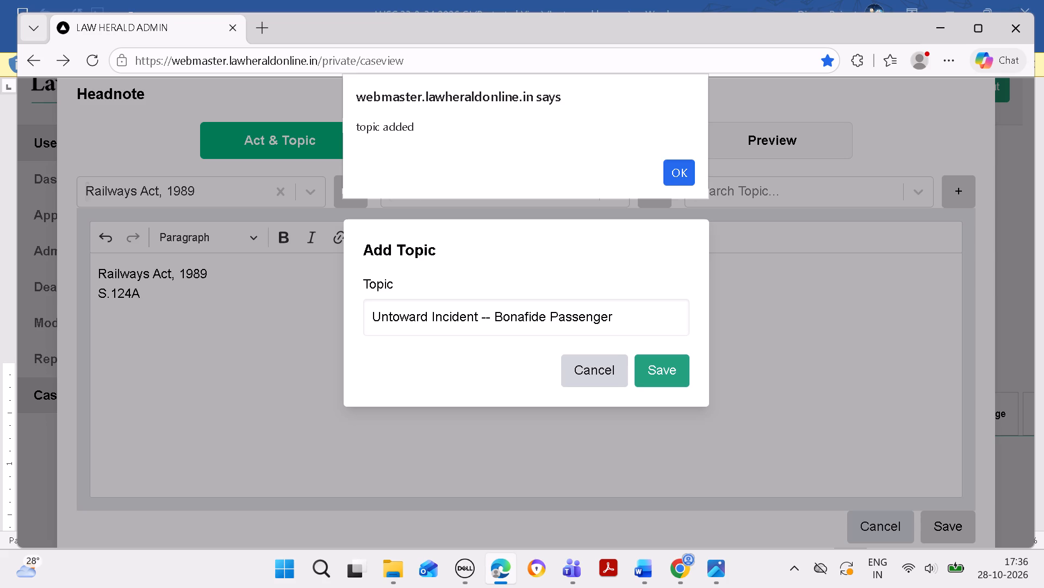
{"action": "left_click", "coordinate": [685, 175]}
Search for the newly added topic Untoward Incident -- Bonafide Passenger and attach it to the headnote.
{"action": "left_click", "coordinate": [755, 194]}
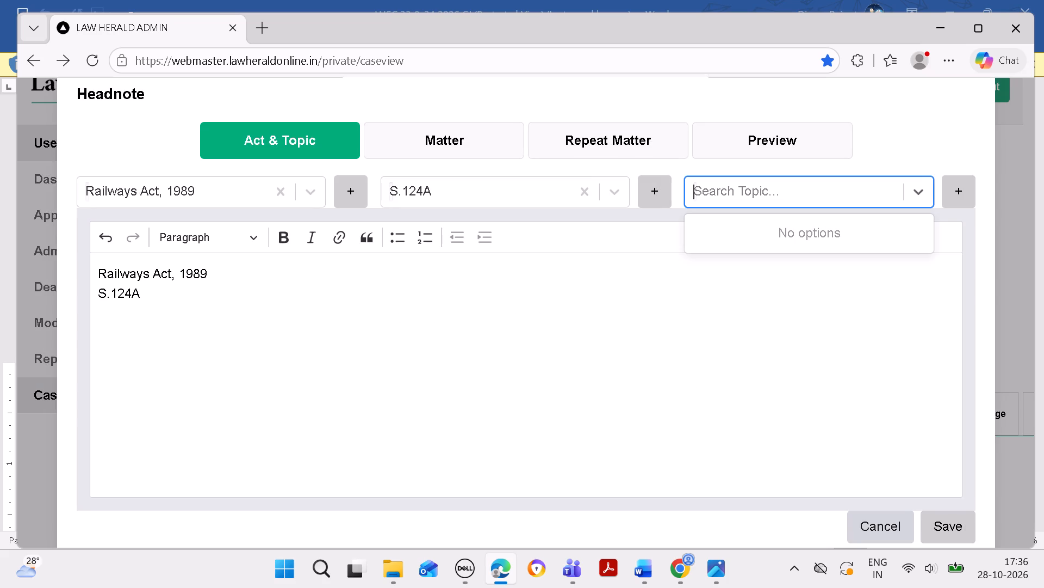
{"action": "key", "text": "ctrl+v"}
{"action": "key", "text": "ctrl+v"}
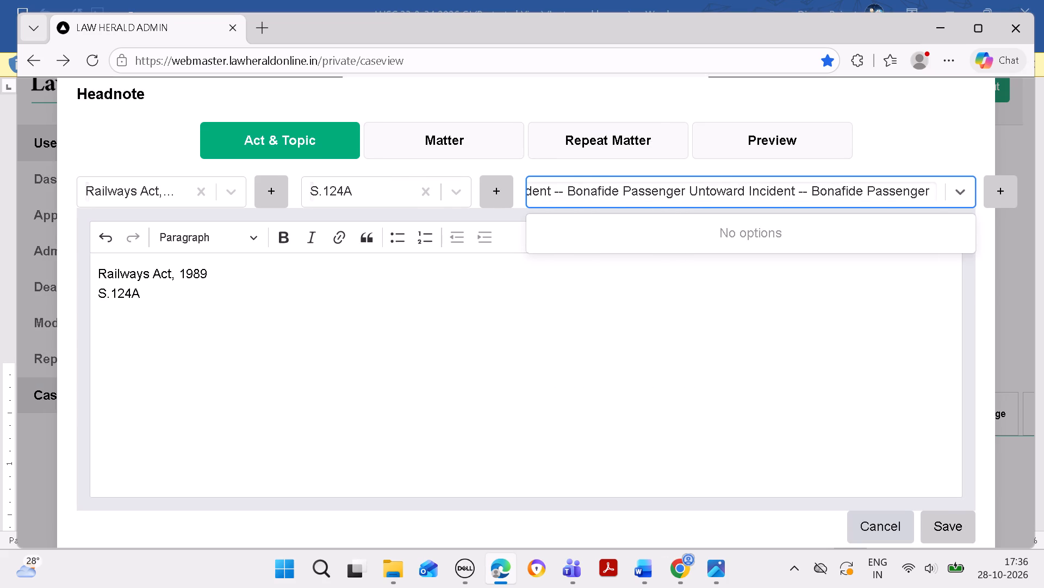
{"action": "key", "text": "BackSpace"}
{"action": "key", "text": "BackSpace"}
{"action": "key", "text": "BackSpace"}
{"action": "key", "text": "BackSpace"}
{"action": "key", "text": "BackSpace"}
{"action": "key", "text": "BackSpace"}
{"action": "key", "text": "BackSpace"}
{"action": "key", "text": "BackSpace"}
{"action": "key", "text": "BackSpace"}
{"action": "key", "text": "BackSpace"}
{"action": "key", "text": "BackSpace"}
{"action": "key", "text": "BackSpace"}
{"action": "key", "text": "BackSpace"}
{"action": "key", "text": "BackSpace"}
{"action": "key", "text": "BackSpace"}
{"action": "key", "text": "BackSpace"}
{"action": "key", "text": "BackSpace"}
{"action": "key", "text": "BackSpace"}
{"action": "key", "text": "BackSpace"}
{"action": "key", "text": "BackSpace"}
{"action": "key", "text": "BackSpace"}
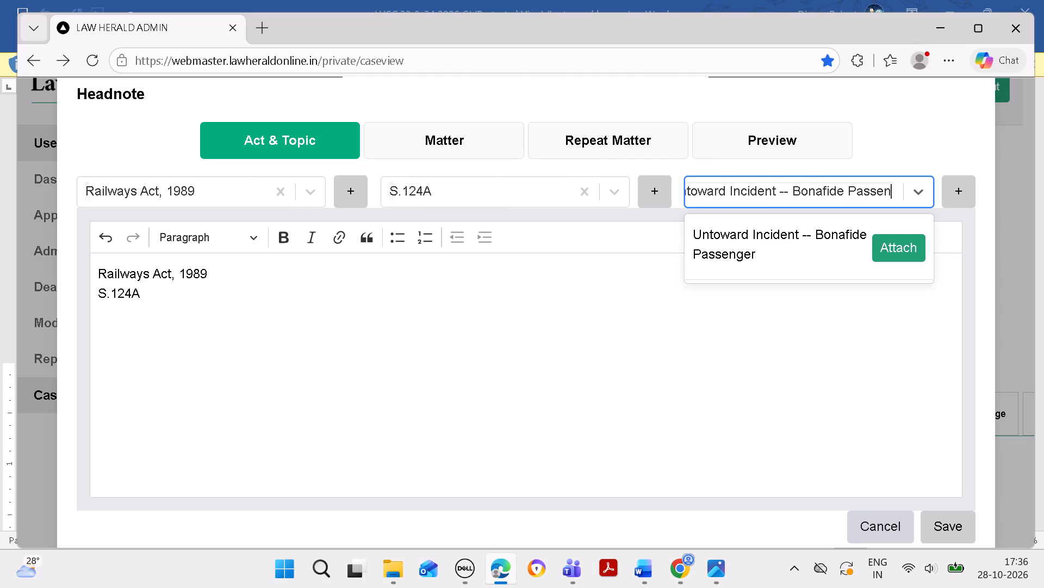
{"action": "left_click", "coordinate": [884, 241]}
{"action": "left_click", "coordinate": [750, 352]}
{"action": "key", "text": "space"}
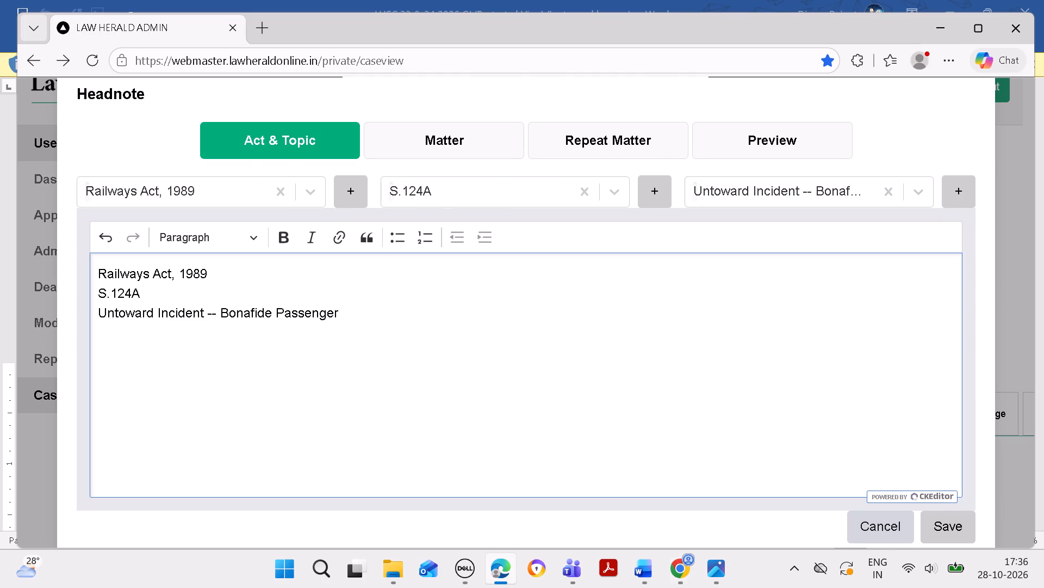
Copy "Absence of Ticket" from paragraph (A) in Word and attach that topic to the headnote in Edge.
{"action": "left_click", "coordinate": [655, 562]}
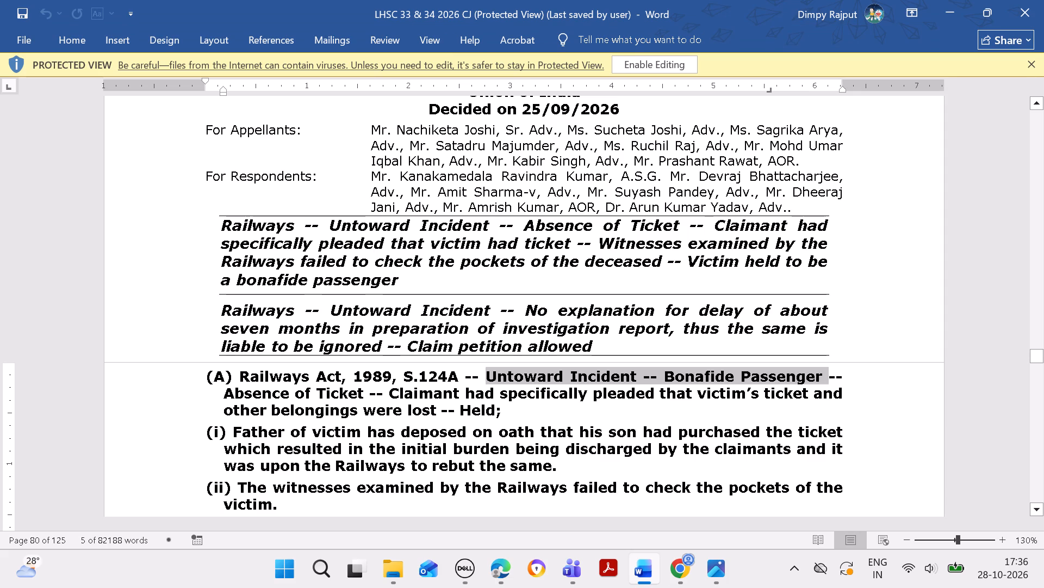
{"action": "left_click_drag", "start_coordinate": [226, 388], "coordinate": [291, 390]}
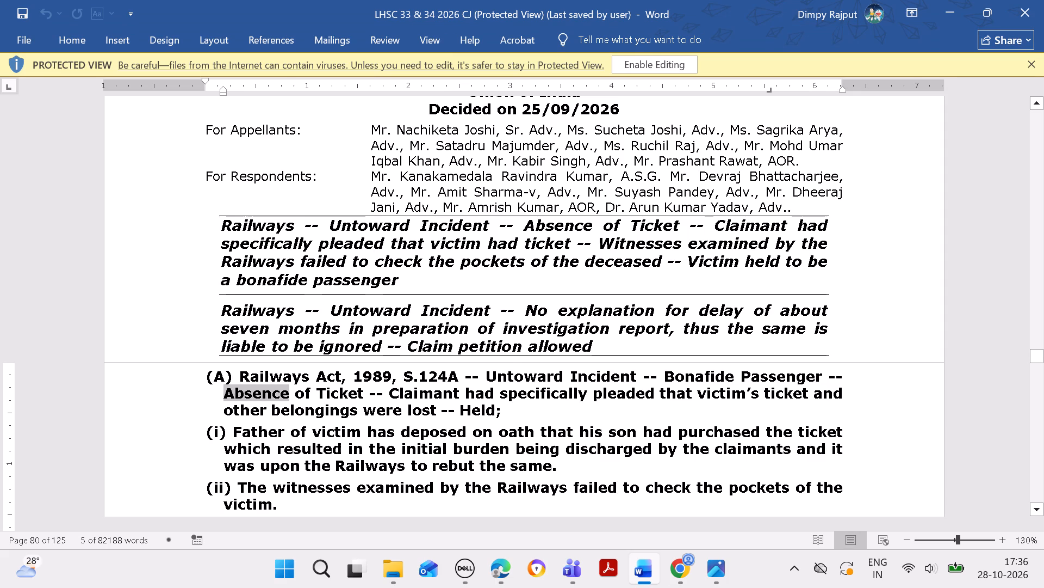
{"action": "left_click_drag", "start_coordinate": [291, 390], "coordinate": [332, 396]}
{"action": "key", "text": "ctrl+c"}
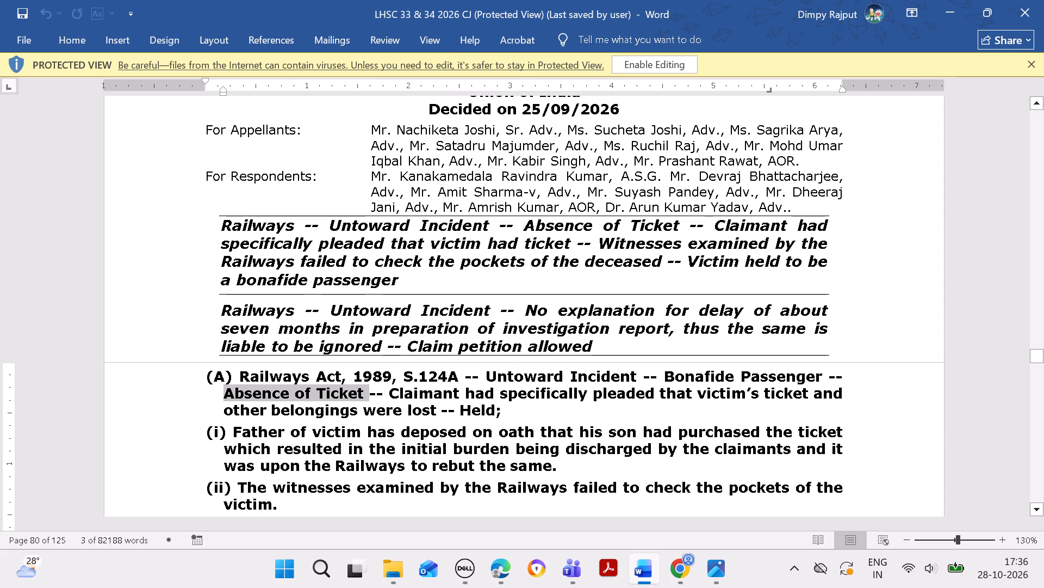
{"action": "key", "text": "ctrl+c"}
{"action": "left_click", "coordinate": [498, 579]}
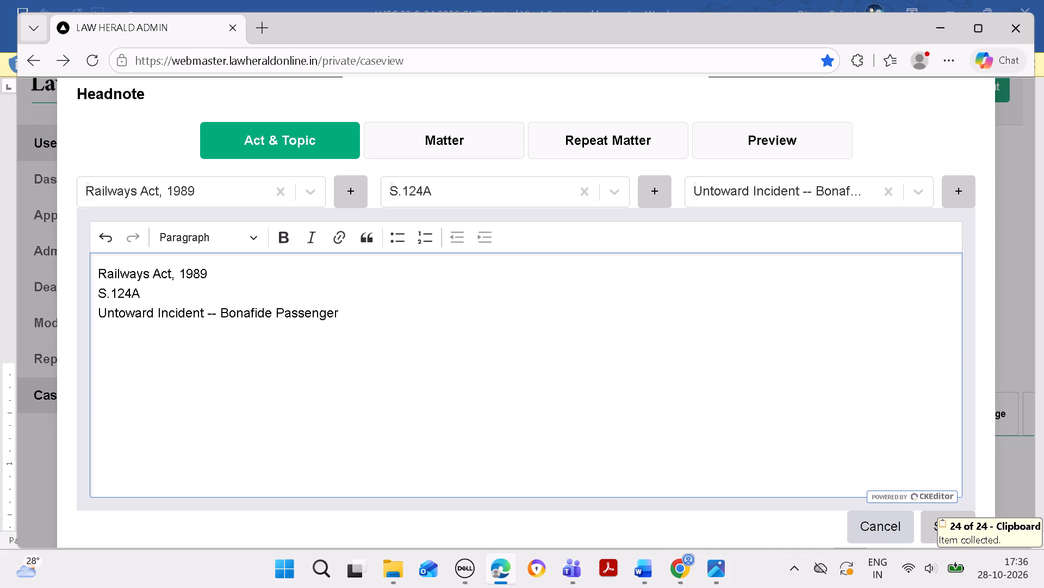
{"action": "left_click", "coordinate": [760, 199]}
{"action": "key", "text": "ctrl+v"}
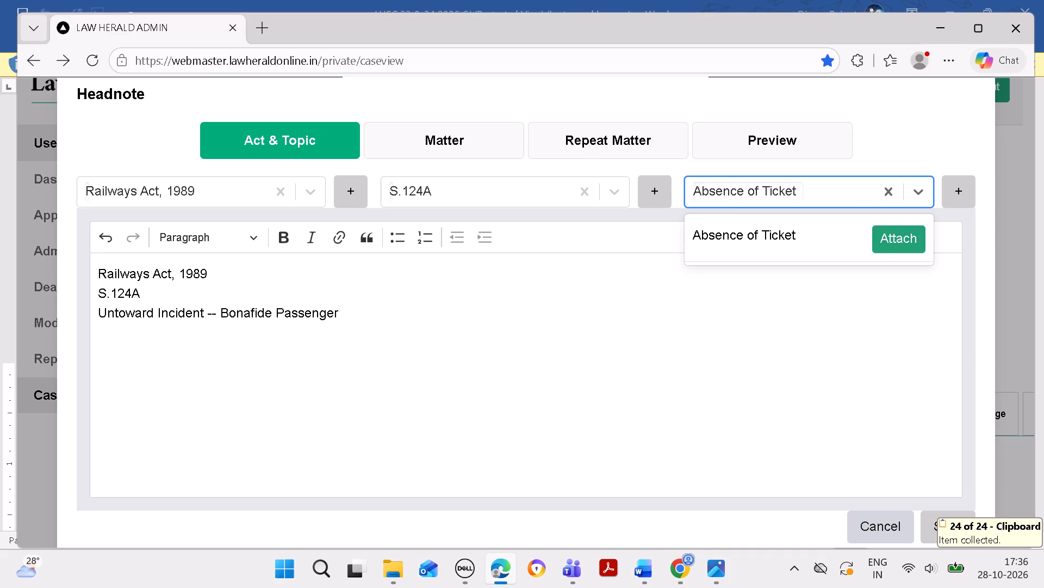
{"action": "left_click", "coordinate": [883, 242]}
{"action": "left_click", "coordinate": [704, 345]}
{"action": "key", "text": "space"}
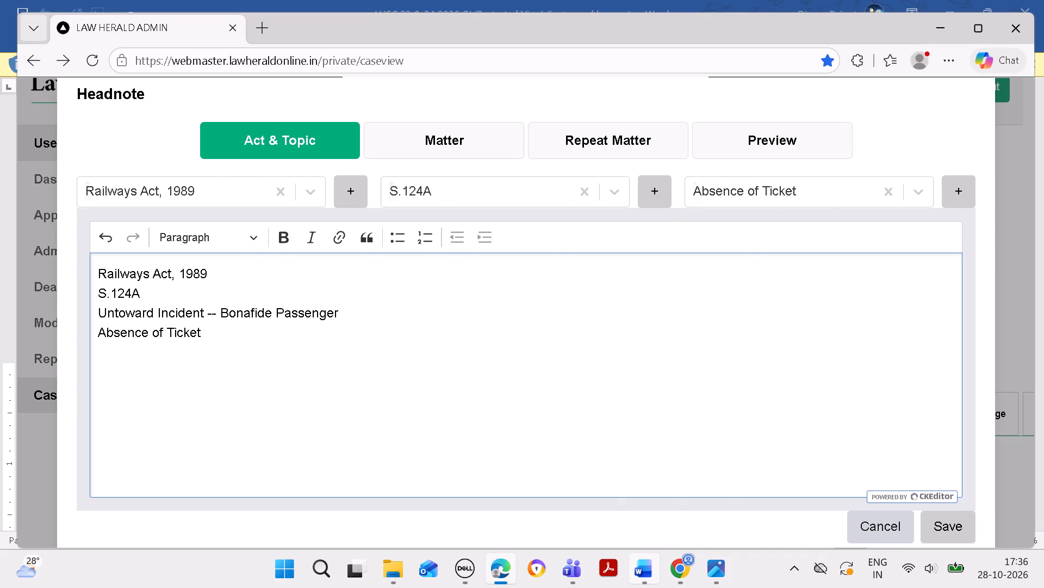
In Word, copy headnote (A)'s text from "Claimant had specifically pleaded" through point (iii) ending "(Para 10)".
{"action": "left_click", "coordinate": [635, 587]}
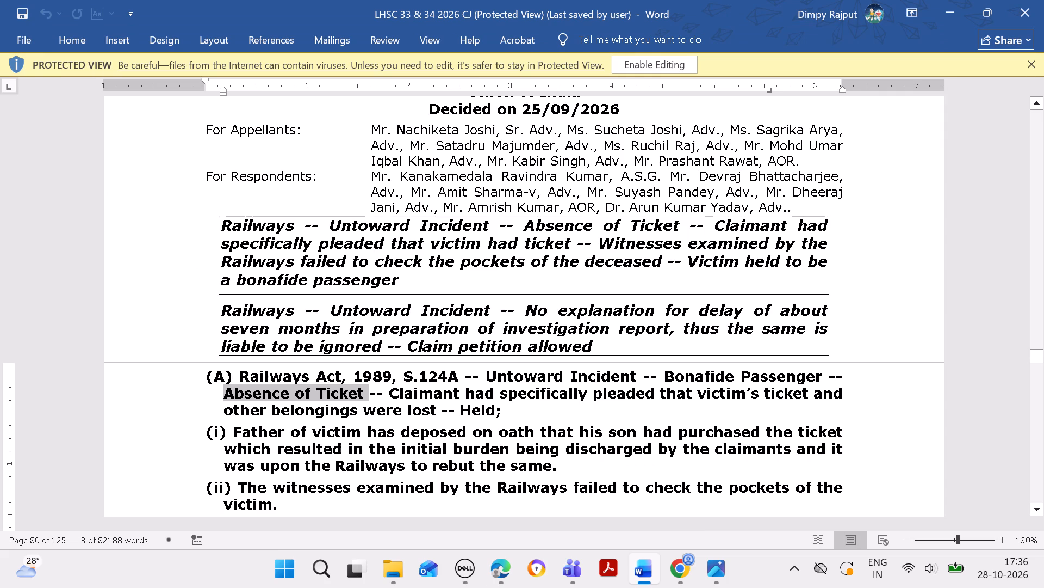
{"action": "left_click_drag", "start_coordinate": [388, 392], "coordinate": [550, 503]}
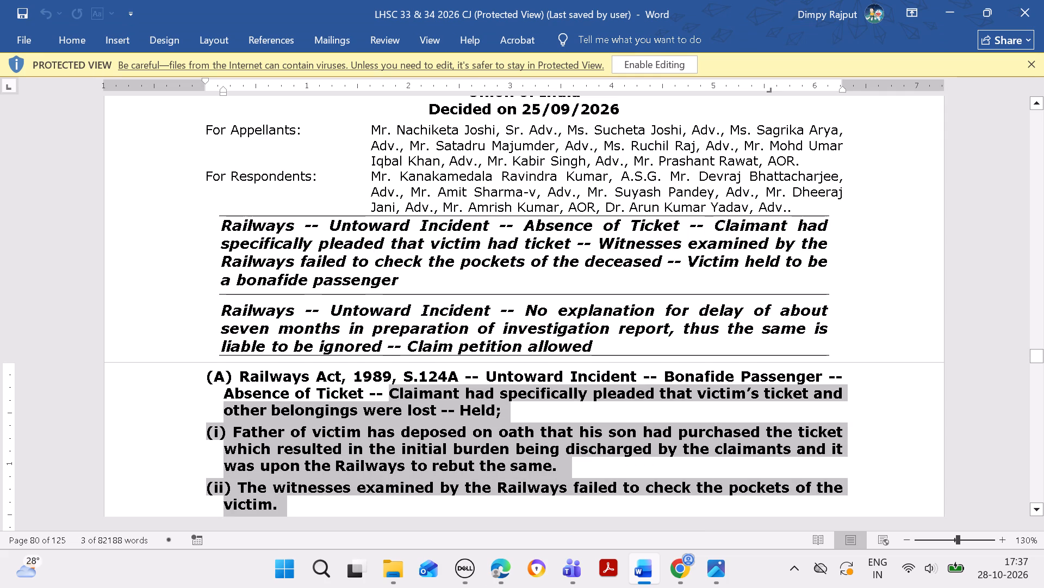
{"action": "left_click_drag", "start_coordinate": [550, 503], "coordinate": [857, 373]}
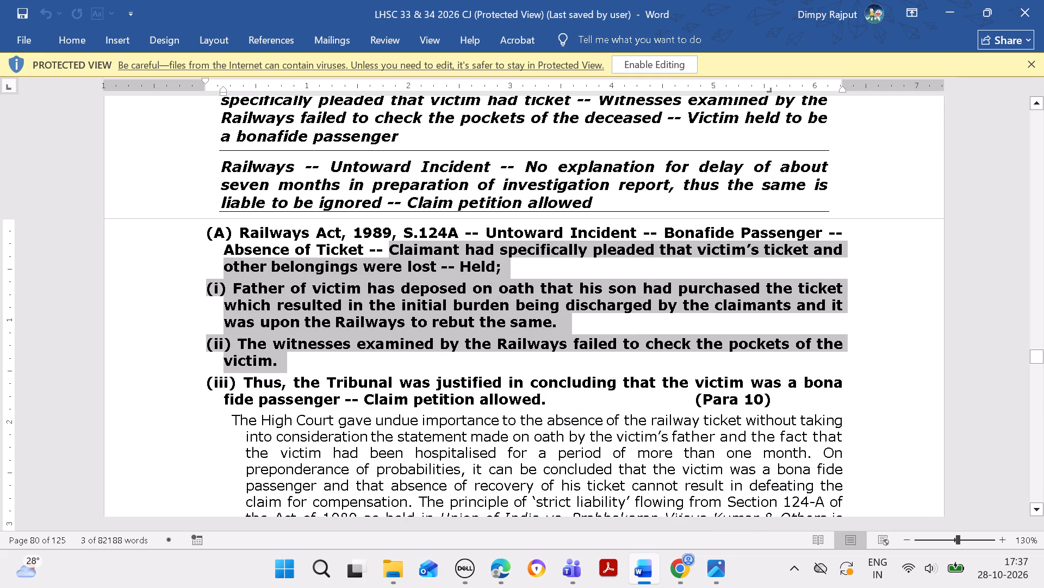
{"action": "left_click_drag", "start_coordinate": [857, 373], "coordinate": [843, 397]}
{"action": "key", "text": "ctrl+c"}
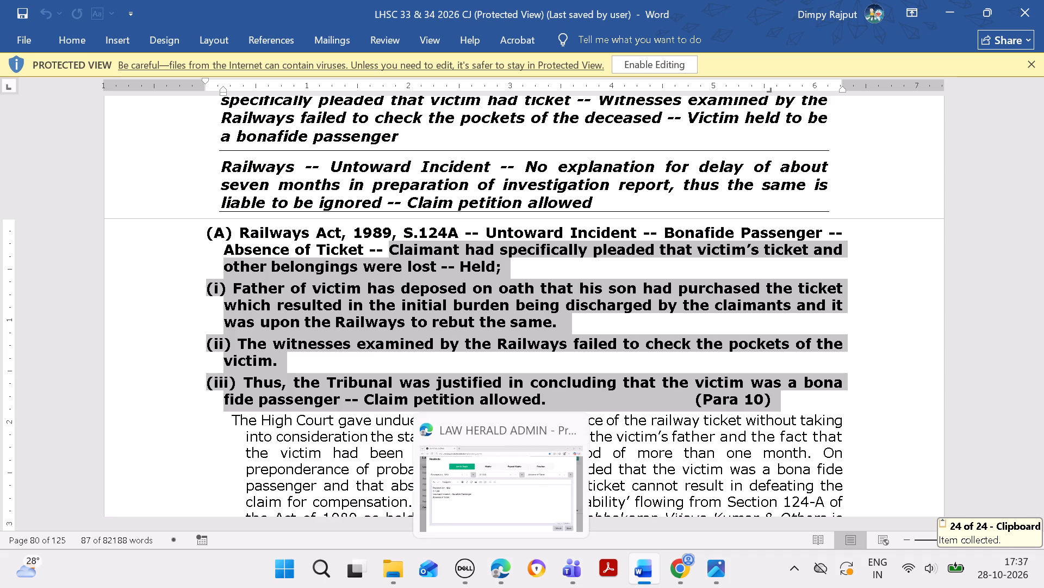
Switch to Edge and paste the copied text into the headnote's Matter section.
{"action": "left_click", "coordinate": [503, 576]}
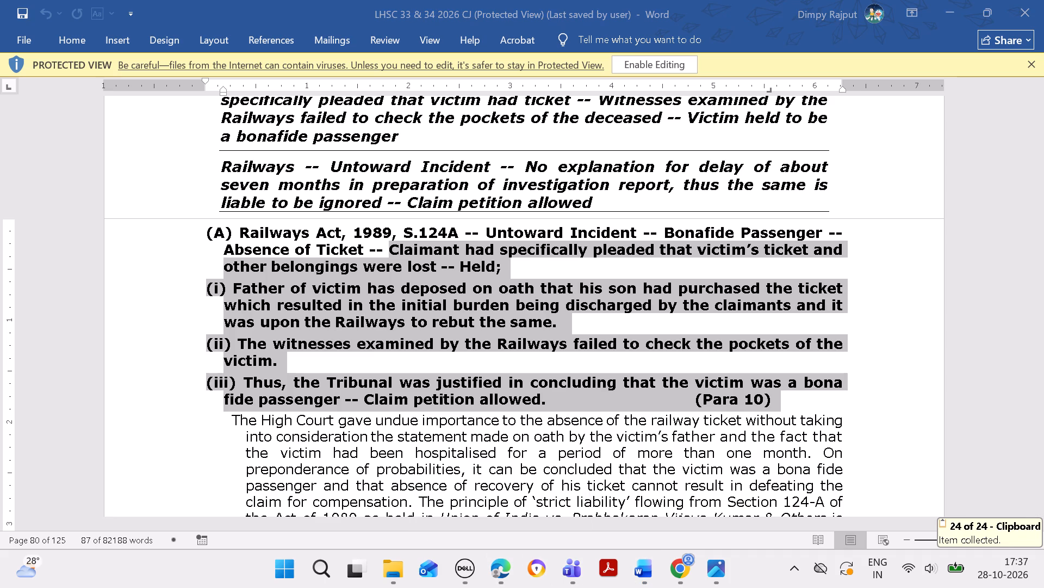
{"action": "left_click", "coordinate": [495, 572]}
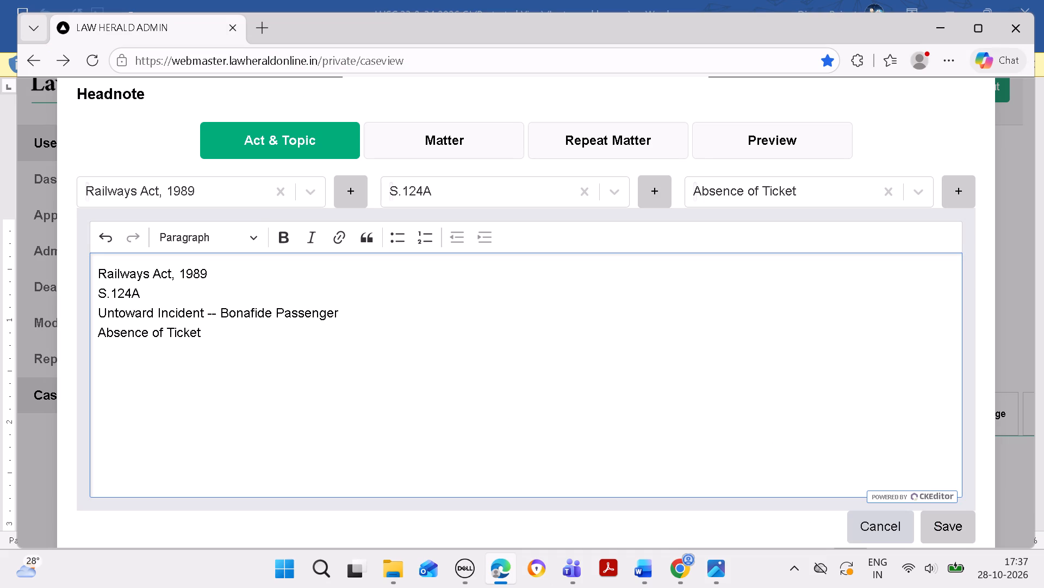
{"action": "left_click", "coordinate": [471, 143]}
{"action": "key", "text": "ctrl+v"}
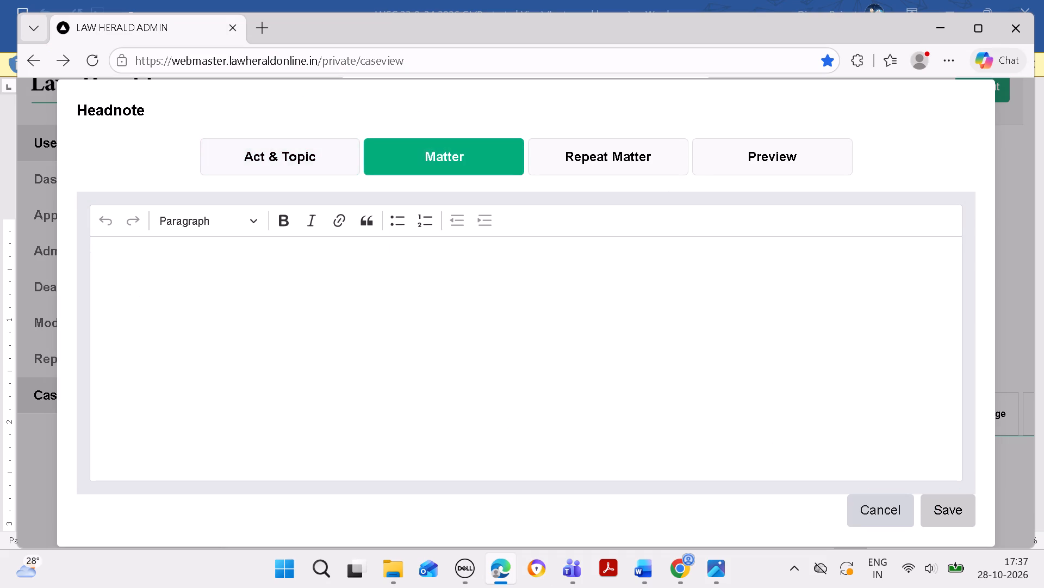
{"action": "left_click", "coordinate": [463, 307]}
{"action": "key", "text": "ctrl+v"}
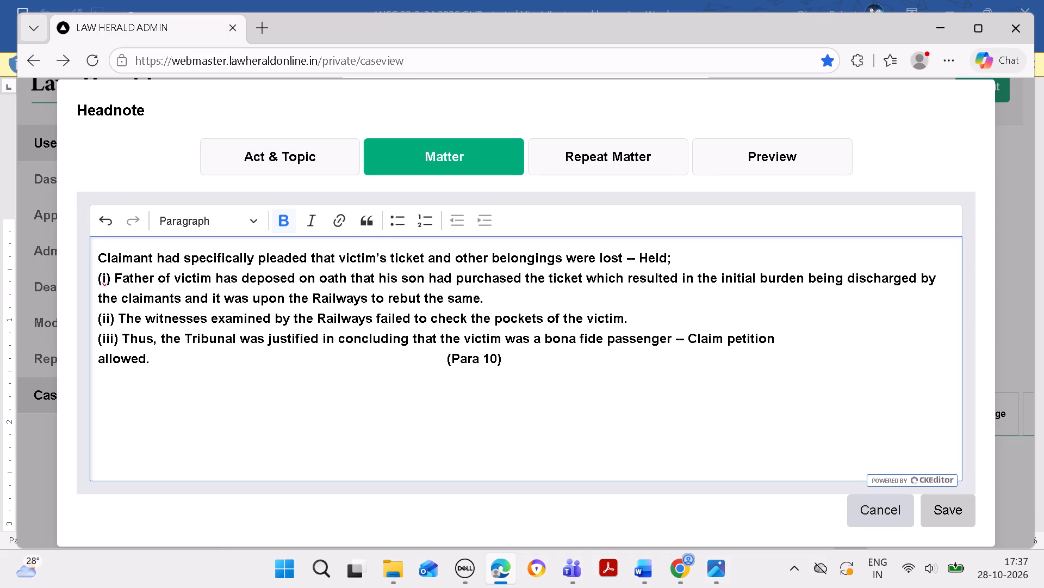
Remove the bold formatting from all of the Matter text and clear the selection.
{"action": "key", "text": "ctrl+a"}
{"action": "key", "text": "ctrl+b"}
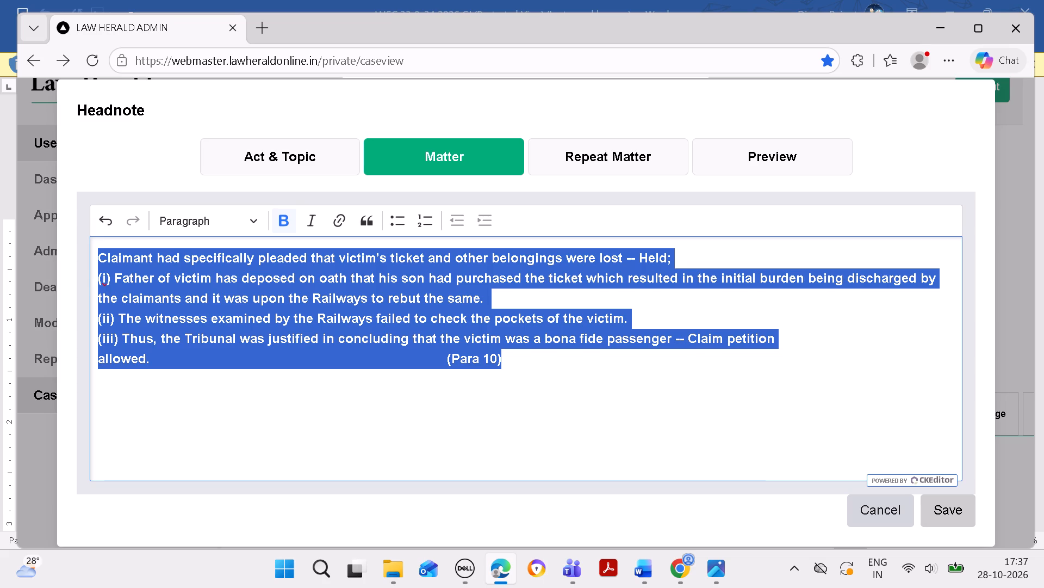
{"action": "left_click", "coordinate": [456, 392]}
{"action": "left_click", "coordinate": [463, 390]}
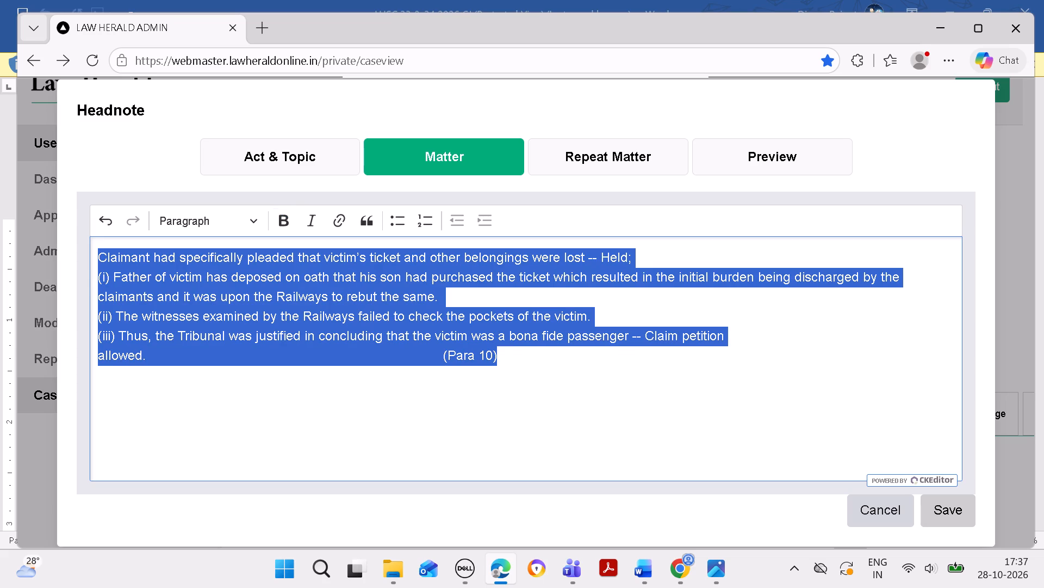
{"action": "left_click", "coordinate": [508, 381]}
{"action": "left_click", "coordinate": [512, 374]}
{"action": "left_click", "coordinate": [514, 368]}
{"action": "double_click", "coordinate": [577, 385]}
{"action": "double_click", "coordinate": [686, 384]}
{"action": "left_click", "coordinate": [685, 380]}
{"action": "left_click", "coordinate": [800, 364]}
{"action": "left_click", "coordinate": [796, 357]}
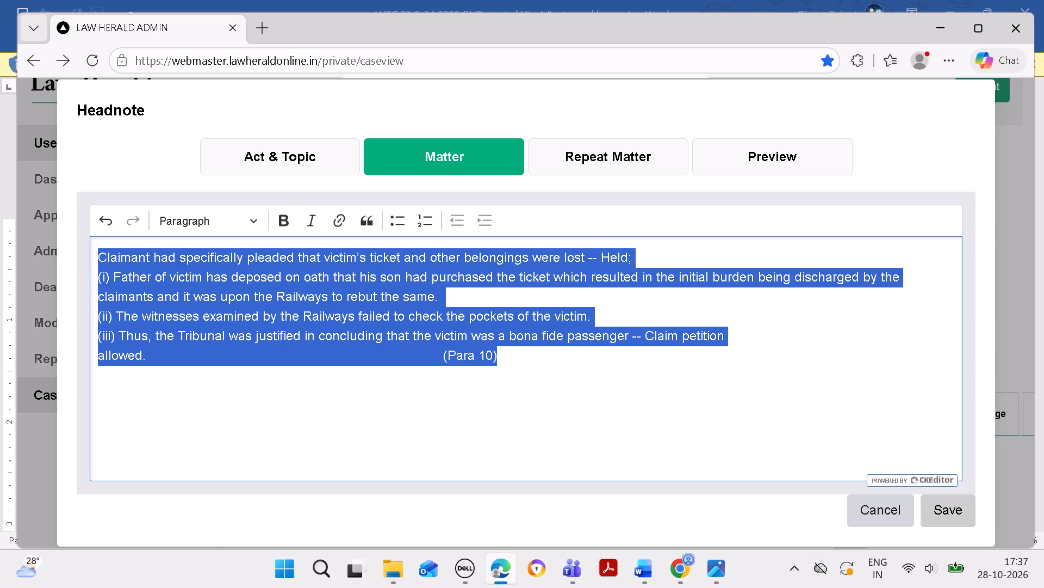
{"action": "triple_click", "coordinate": [800, 357]}
{"action": "left_click", "coordinate": [801, 357]}
{"action": "left_click", "coordinate": [656, 439]}
{"action": "left_click", "coordinate": [651, 429]}
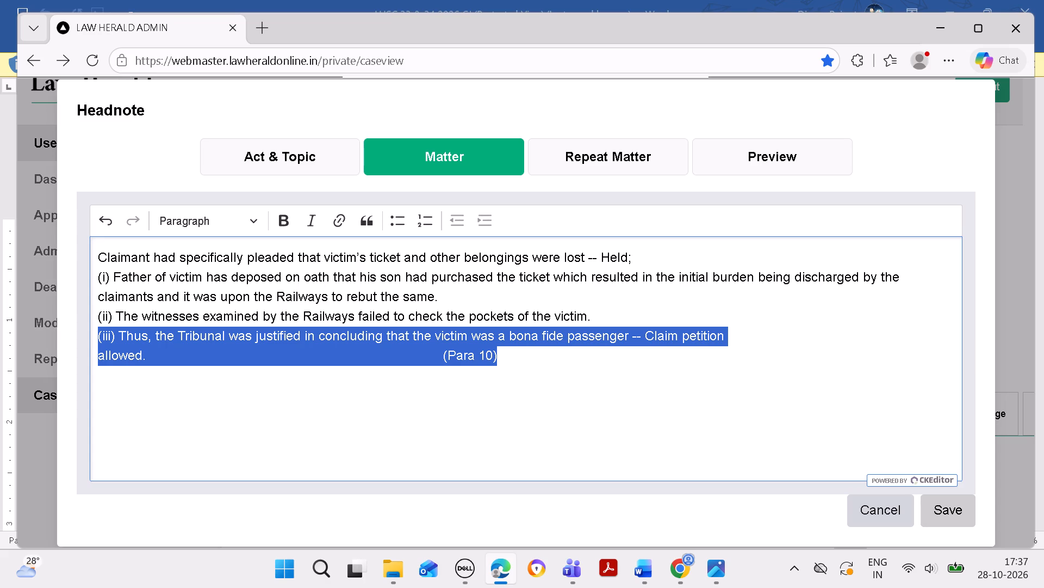
{"action": "left_click", "coordinate": [735, 316]}
{"action": "left_click", "coordinate": [736, 312]}
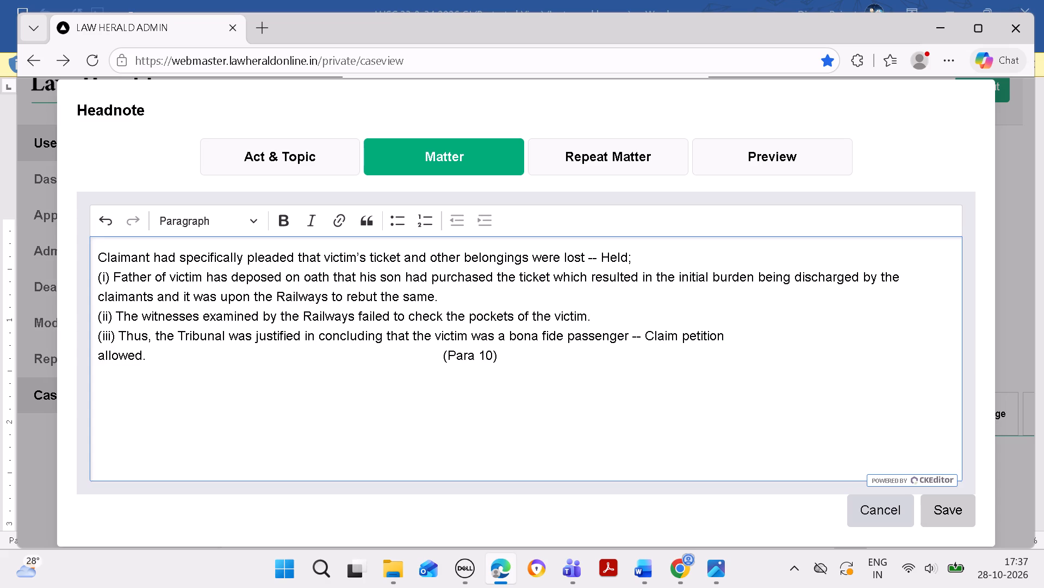
Delete the extra spaces before "(Para 10)" in point (iii), leaving a single space after "Claim petition allowed.".
{"action": "left_click", "coordinate": [446, 366]}
{"action": "left_click", "coordinate": [445, 367]}
{"action": "key", "text": "BackSpace"}
{"action": "key", "text": "BackSpace"}
{"action": "key", "text": "BackSpace"}
{"action": "key", "text": "BackSpace"}
{"action": "key", "text": "BackSpace"}
{"action": "key", "text": "BackSpace"}
{"action": "key", "text": "BackSpace"}
{"action": "key", "text": "BackSpace"}
{"action": "key", "text": "BackSpace"}
{"action": "key", "text": "BackSpace"}
{"action": "key", "text": "BackSpace"}
{"action": "key", "text": "BackSpace"}
{"action": "key", "text": "BackSpace"}
{"action": "key", "text": "BackSpace"}
{"action": "key", "text": "BackSpace"}
{"action": "key", "text": "BackSpace"}
{"action": "key", "text": "BackSpace"}
{"action": "key", "text": "BackSpace"}
{"action": "key", "text": "BackSpace"}
{"action": "key", "text": "BackSpace"}
{"action": "key", "text": "BackSpace"}
{"action": "key", "text": "BackSpace"}
{"action": "key", "text": "BackSpace"}
{"action": "key", "text": "BackSpace"}
{"action": "key", "text": "BackSpace"}
{"action": "key", "text": "BackSpace"}
{"action": "key", "text": "BackSpace"}
{"action": "key", "text": "BackSpace"}
{"action": "key", "text": "BackSpace"}
{"action": "key", "text": "BackSpace"}
{"action": "key", "text": "BackSpace"}
{"action": "key", "text": "BackSpace"}
{"action": "key", "text": "BackSpace"}
{"action": "key", "text": "BackSpace"}
{"action": "key", "text": "BackSpace"}
{"action": "key", "text": "BackSpace"}
{"action": "key", "text": "BackSpace"}
{"action": "key", "text": "BackSpace"}
{"action": "key", "text": "BackSpace"}
{"action": "key", "text": "BackSpace"}
{"action": "key", "text": "BackSpace"}
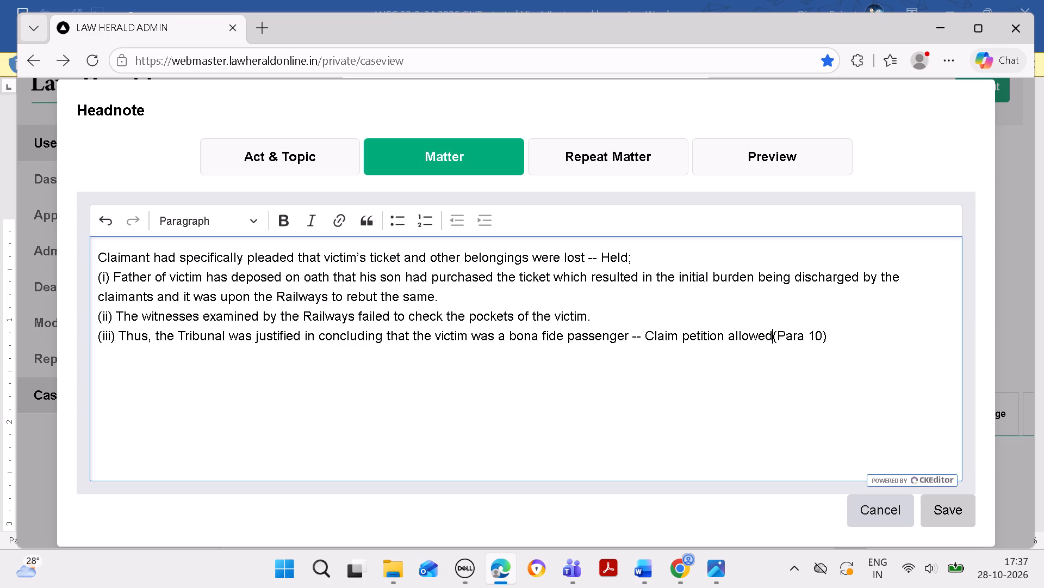
{"action": "key", "text": "ctrl+z"}
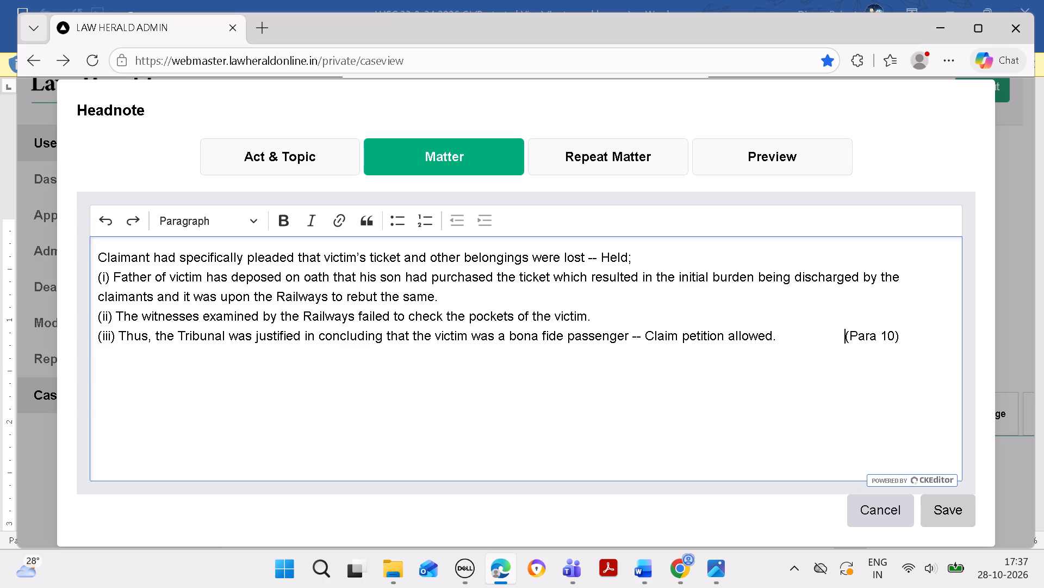
{"action": "key", "text": "BackSpace"}
{"action": "key", "text": "BackSpace"}
{"action": "key", "text": "BackSpace"}
{"action": "key", "text": "BackSpace"}
{"action": "key", "text": "BackSpace"}
{"action": "key", "text": "BackSpace"}
{"action": "key", "text": "BackSpace"}
{"action": "key", "text": "BackSpace"}
{"action": "key", "text": "BackSpace"}
{"action": "key", "text": "BackSpace"}
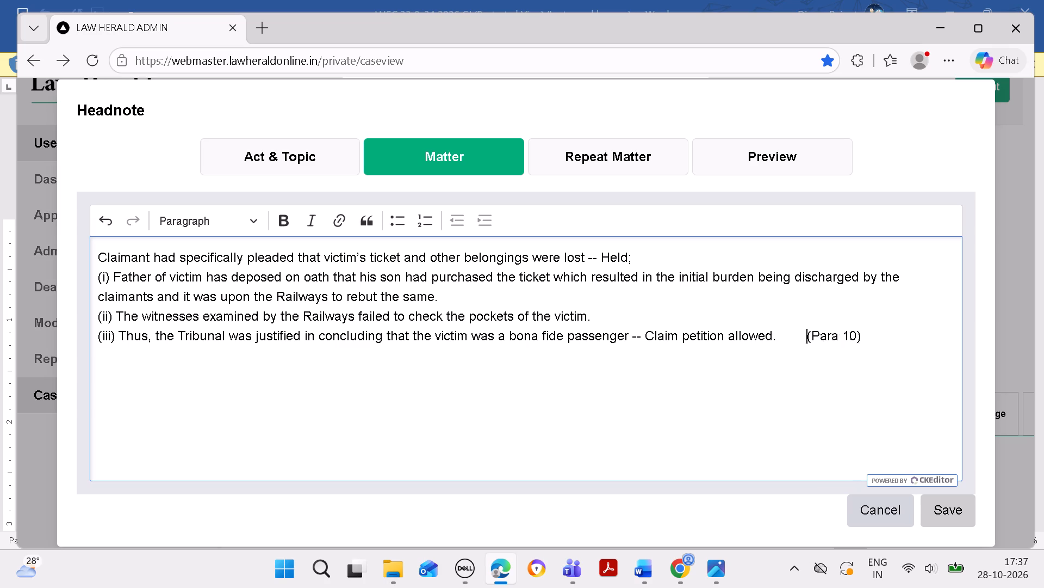
{"action": "key", "text": "BackSpace"}
{"action": "key", "text": "BackSpace"}
{"action": "key", "text": "BackSpace"}
{"action": "key", "text": "BackSpace"}
{"action": "key", "text": "BackSpace"}
{"action": "key", "text": "BackSpace"}
{"action": "key", "text": "BackSpace"}
Join the Act & Topic text into one line: "Railways Act, 1989 S.124A -- Untoward Incident -- Bonafide Passenger -- Absence of Ticket".
{"action": "left_click", "coordinate": [334, 157]}
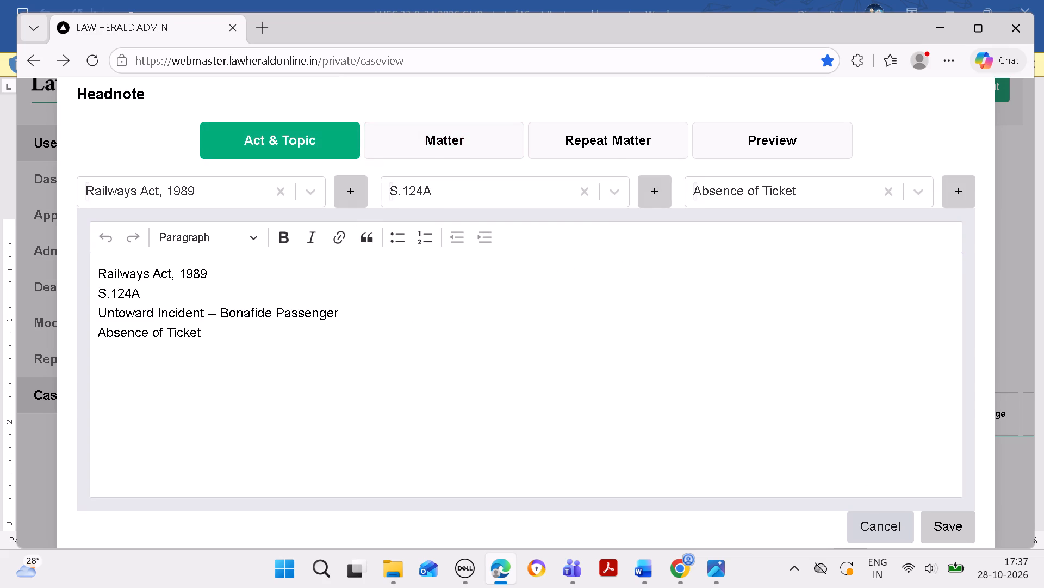
{"action": "left_click", "coordinate": [100, 293]}
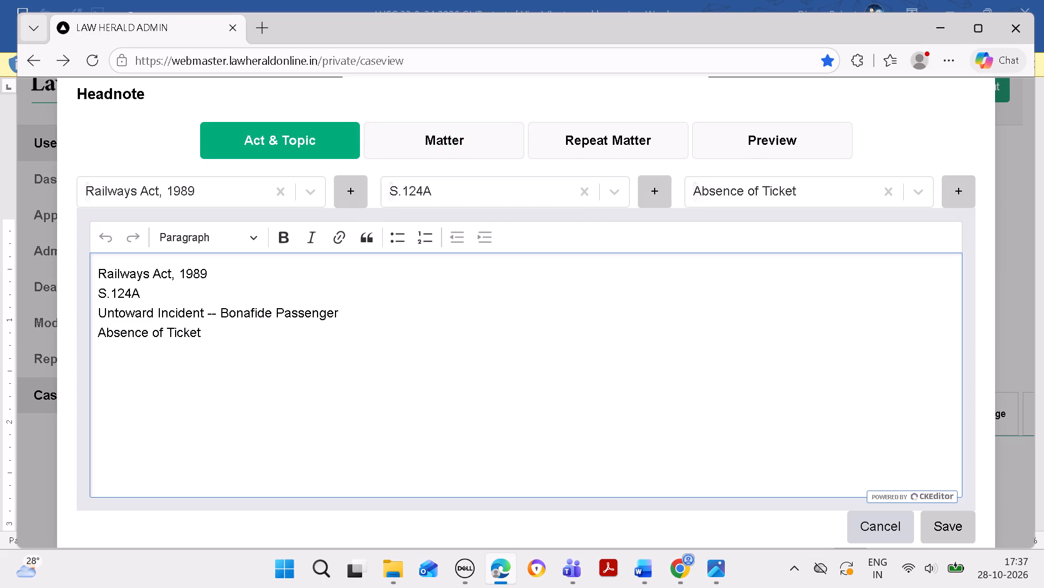
{"action": "key", "text": "BackSpace"}
{"action": "left_click", "coordinate": [98, 300]}
{"action": "key", "text": "BackSpace"}
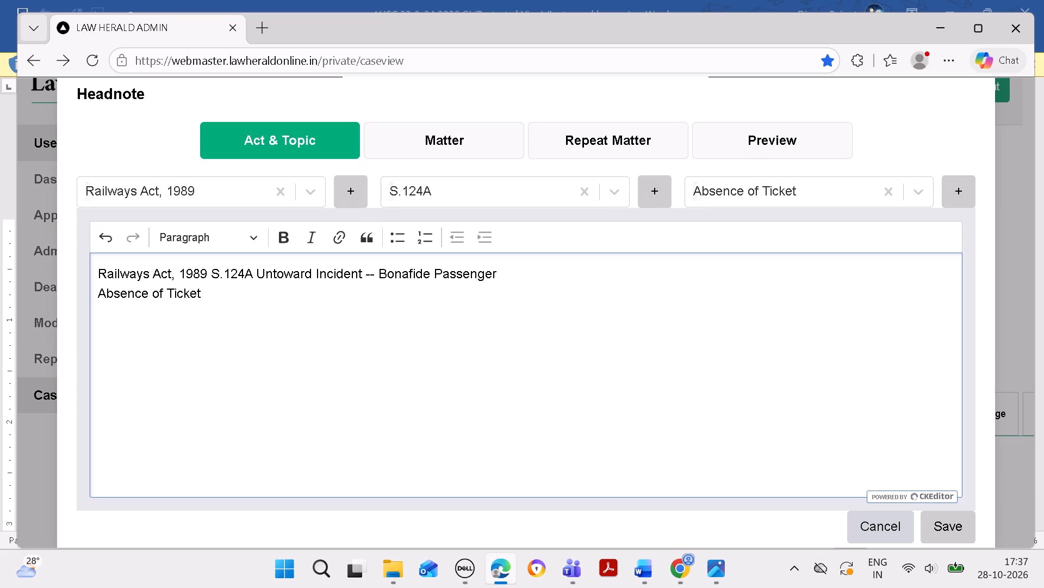
{"action": "type", "text": "--"}
{"action": "key", "text": "space"}
{"action": "key", "text": "BackSpace"}
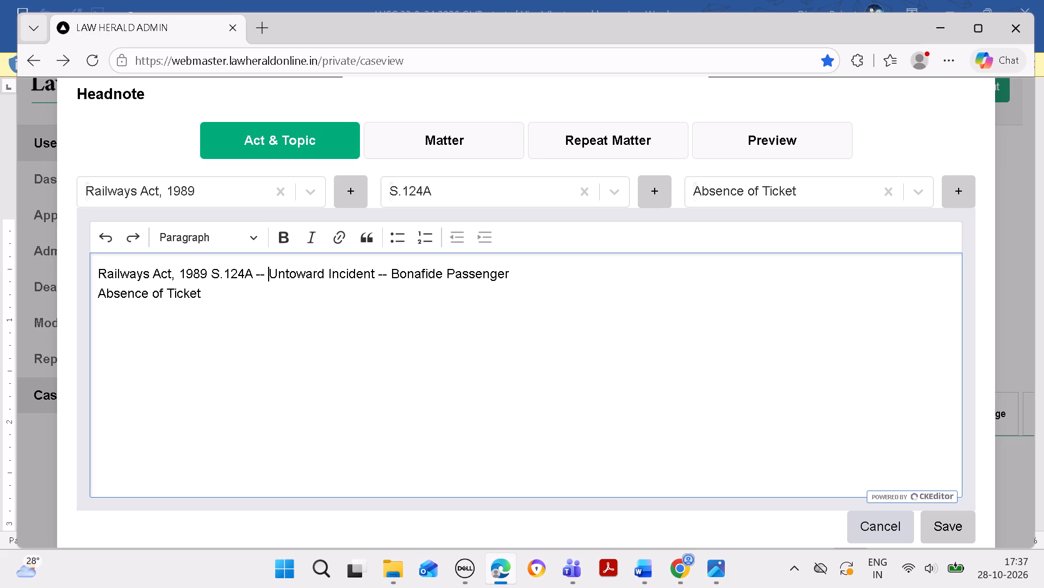
{"action": "left_click", "coordinate": [98, 298]}
{"action": "key", "text": "BackSpace"}
{"action": "type", "text": "---"}
{"action": "key", "text": "space"}
{"action": "key", "text": "BackSpace"}
{"action": "key", "text": "BackSpace"}
{"action": "key", "text": "BackSpace"}
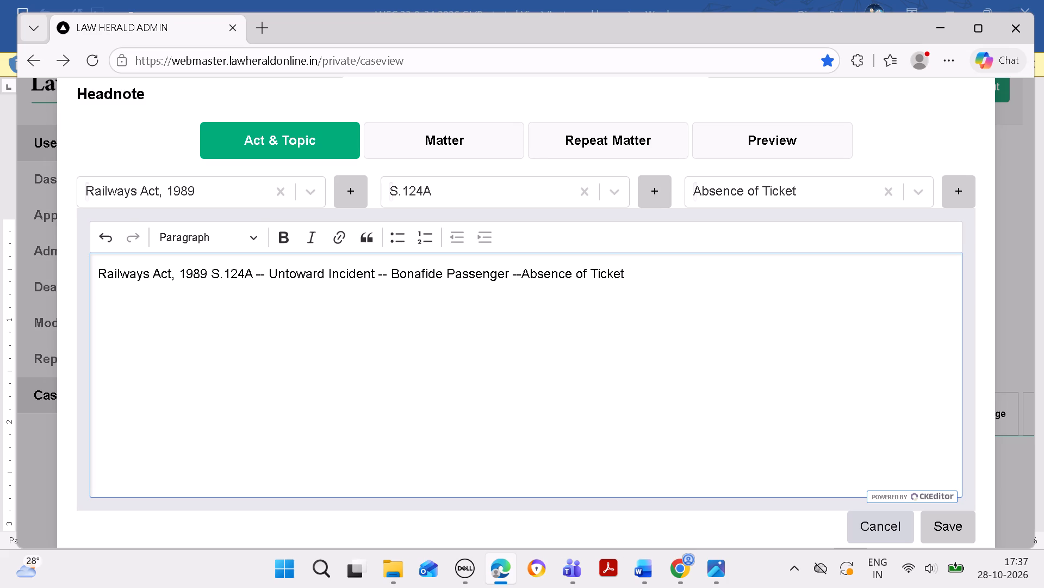
{"action": "key", "text": "space"}
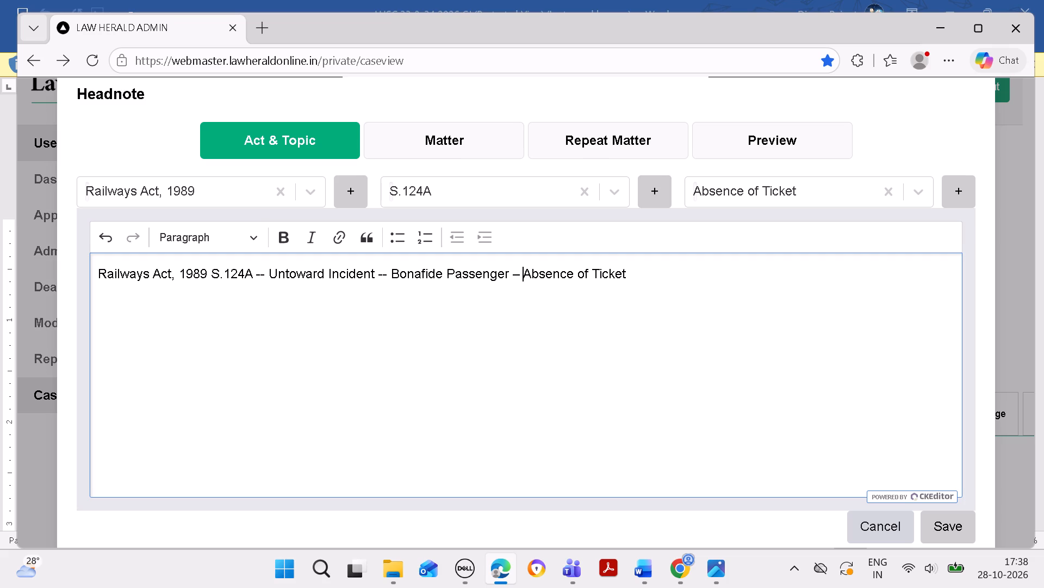
{"action": "key", "text": "BackSpace"}
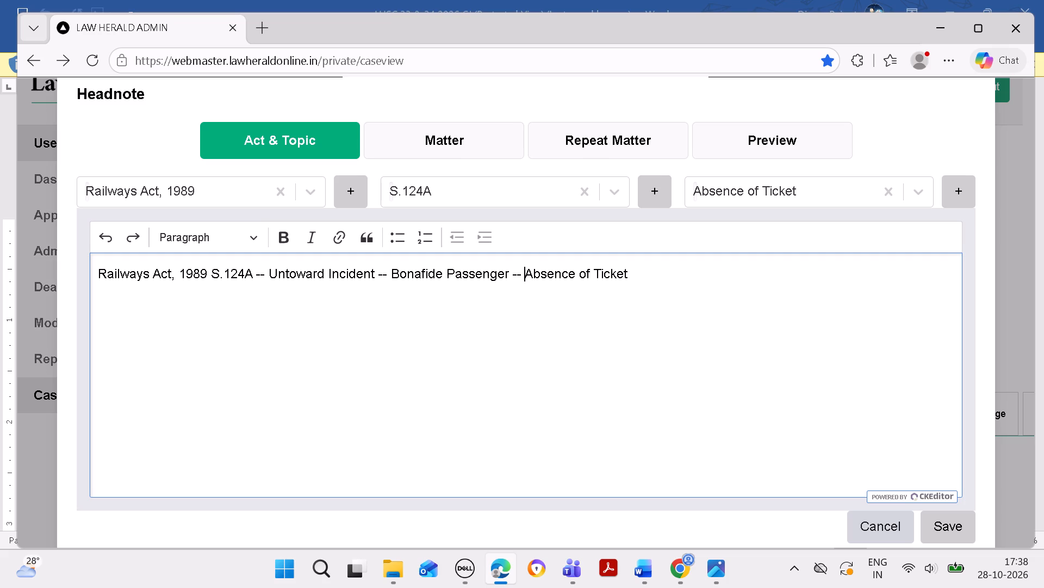
Open the headnote's Repeat Matter section, and in Word copy the paragraph from "The High Court gave undue importance" to "clearly attracted.".
{"action": "left_click", "coordinate": [431, 146]}
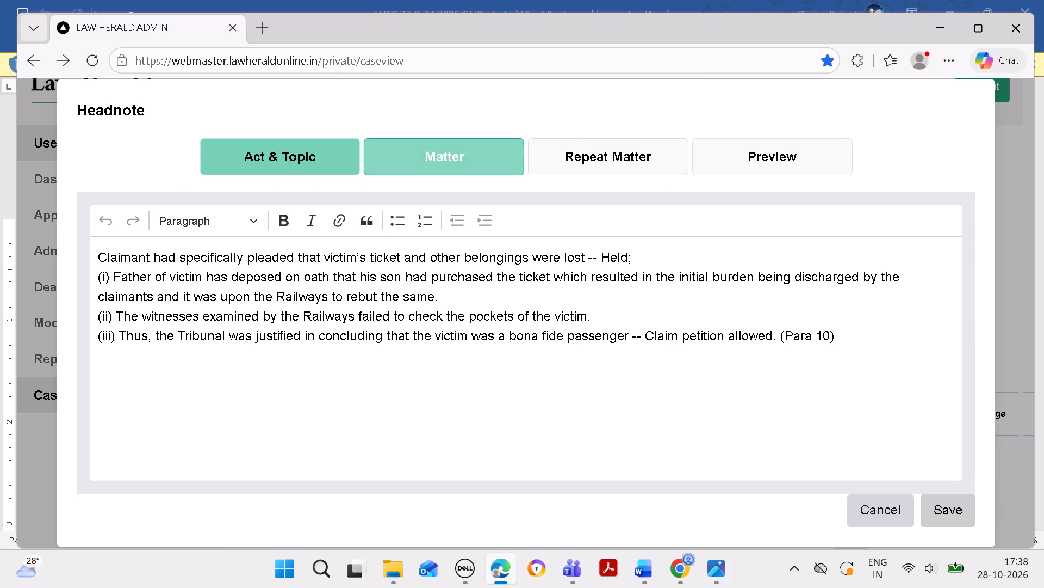
{"action": "left_click", "coordinate": [589, 159]}
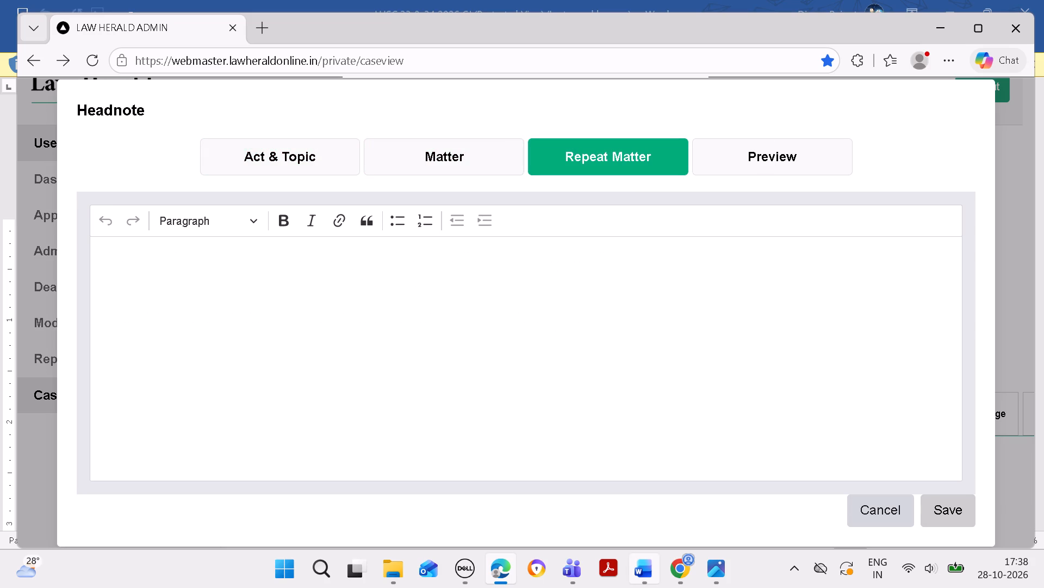
{"action": "left_click", "coordinate": [639, 569]}
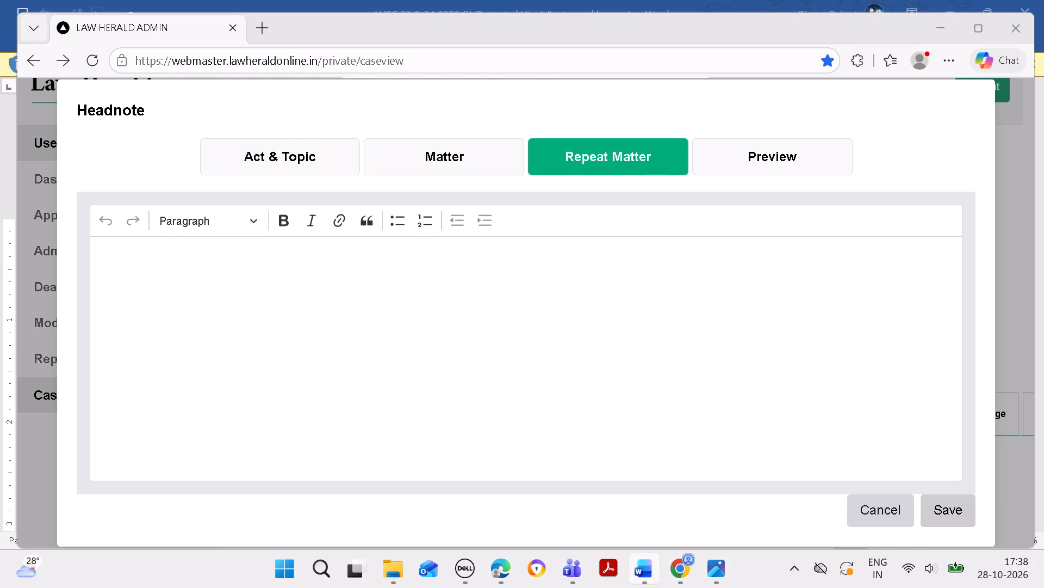
{"action": "left_click", "coordinate": [651, 568]}
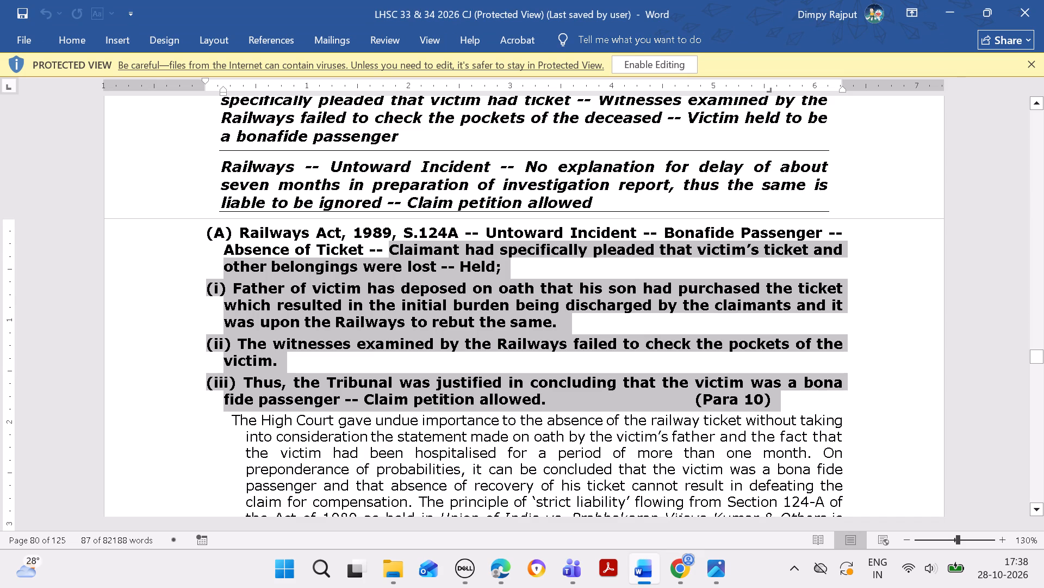
{"action": "left_click_drag", "start_coordinate": [235, 414], "coordinate": [514, 540]}
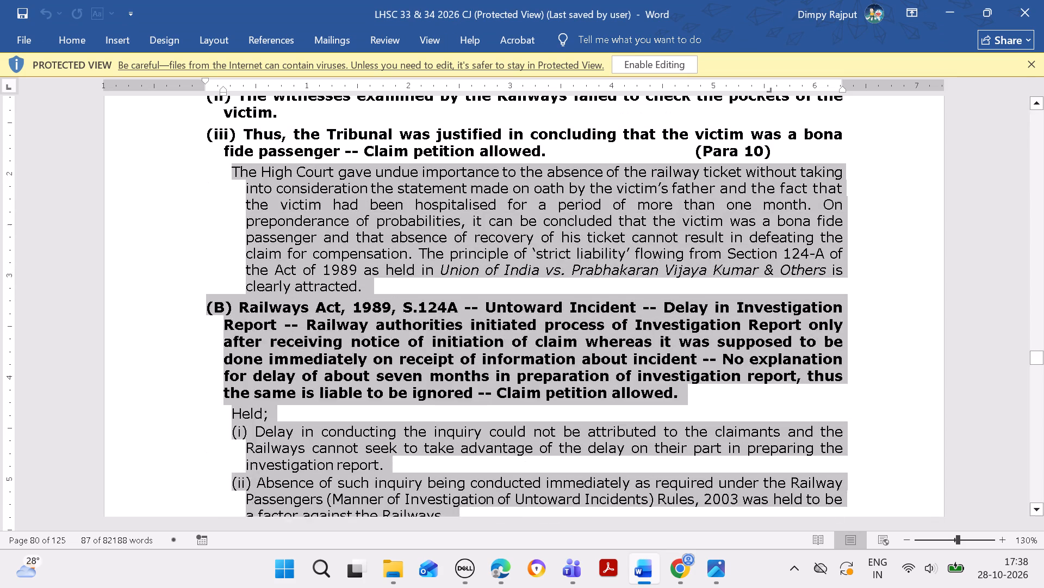
{"action": "left_click_drag", "start_coordinate": [514, 540], "coordinate": [499, 229]}
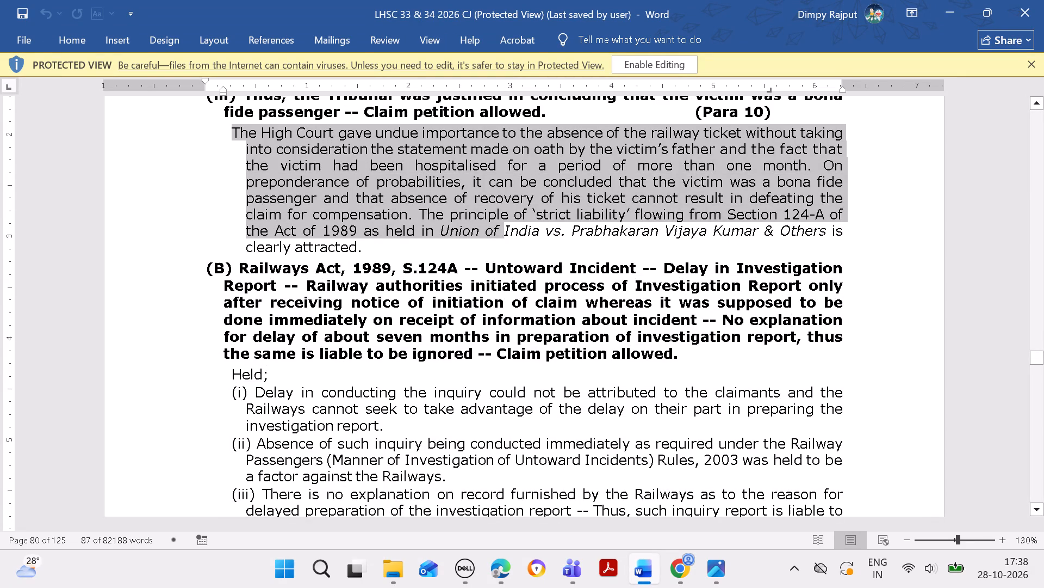
{"action": "left_click_drag", "start_coordinate": [499, 229], "coordinate": [498, 247]}
{"action": "key", "text": "ctrl+c"}
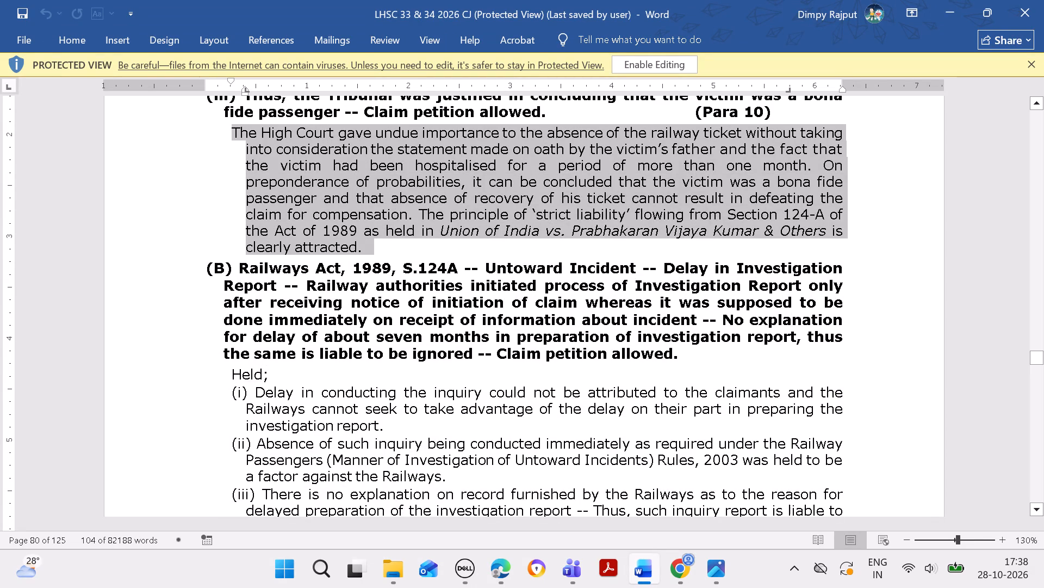
Switch to the Law Herald site, paste the copied High Court paragraph into Repeat Matter and save the headnote.
{"action": "left_click", "coordinate": [487, 580]}
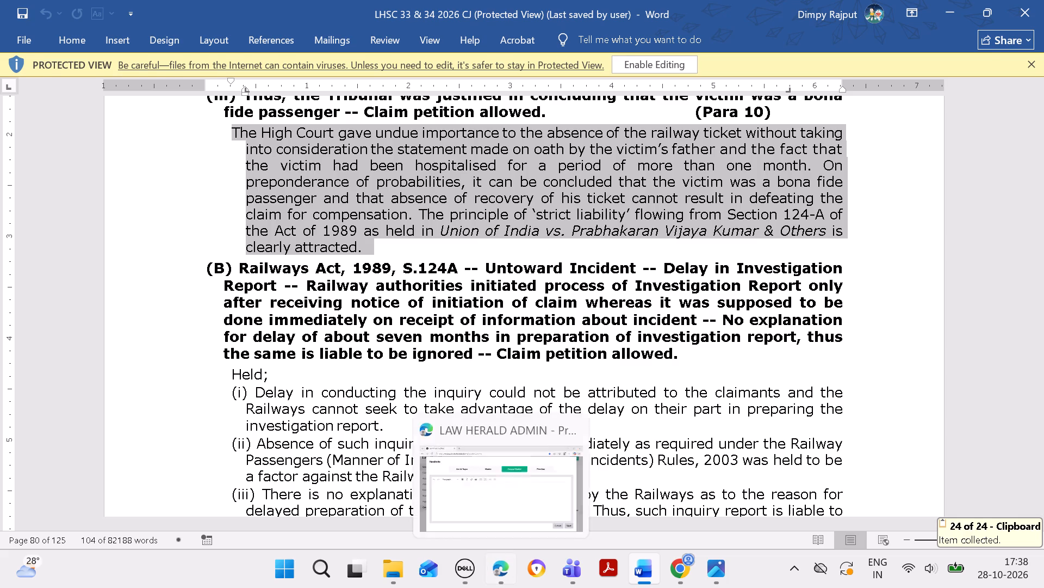
{"action": "left_click", "coordinate": [470, 395]}
{"action": "key", "text": "ctrl+v"}
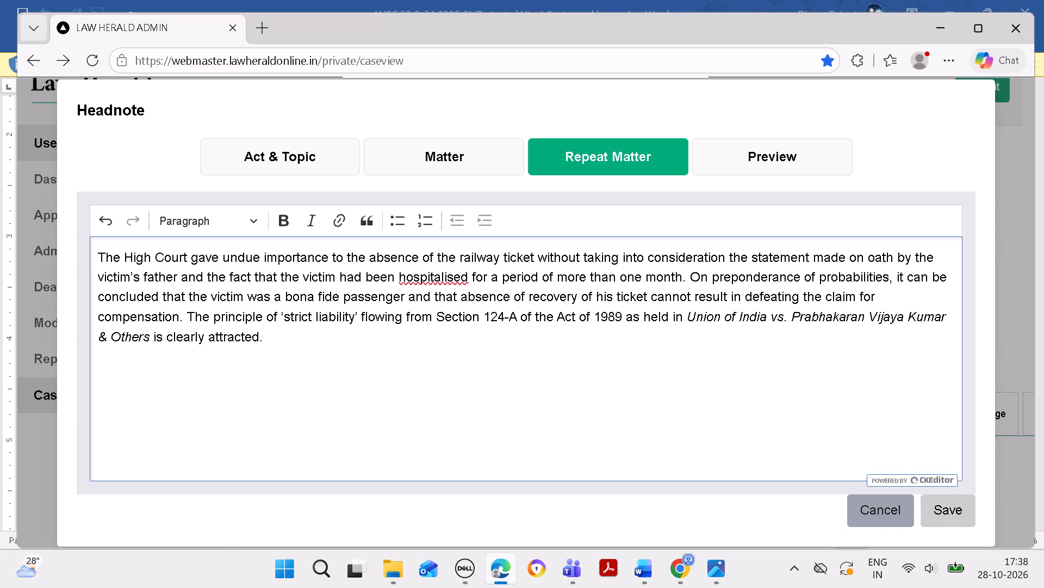
{"action": "left_click", "coordinate": [942, 512]}
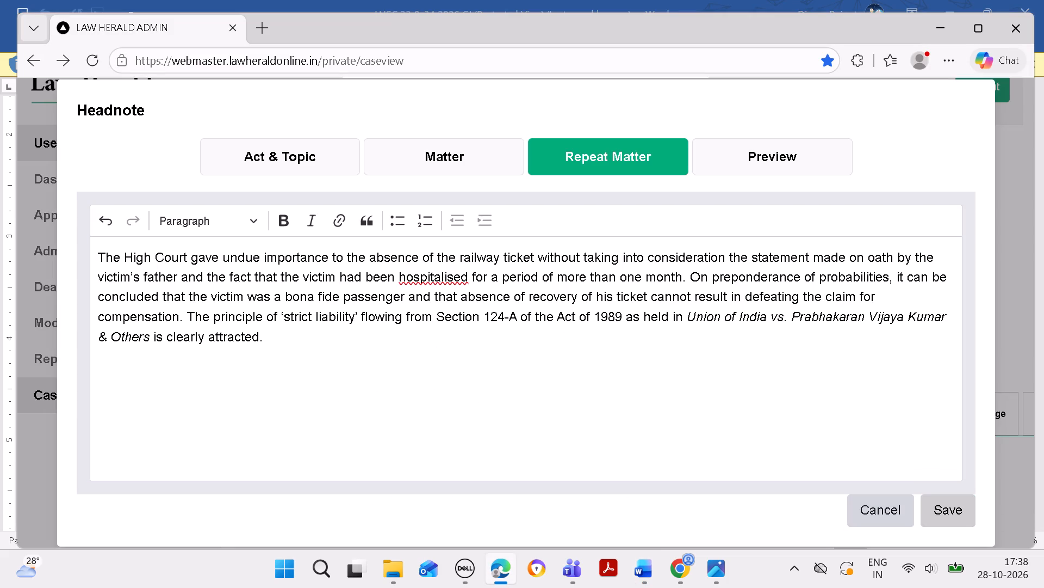
{"action": "left_click", "coordinate": [688, 176]}
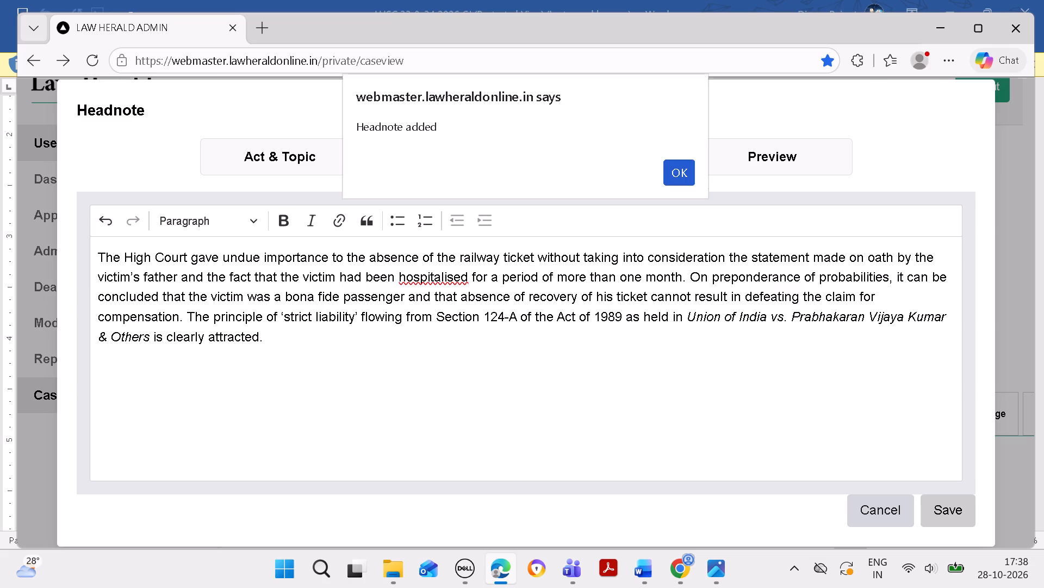
Switch to the Word document and copy "Railways Act, 1989" from the heading of headnote (B).
{"action": "scroll", "coordinate": [704, 281], "scroll_direction": "down", "scroll_amount": 6}
{"action": "left_click", "coordinate": [652, 565]}
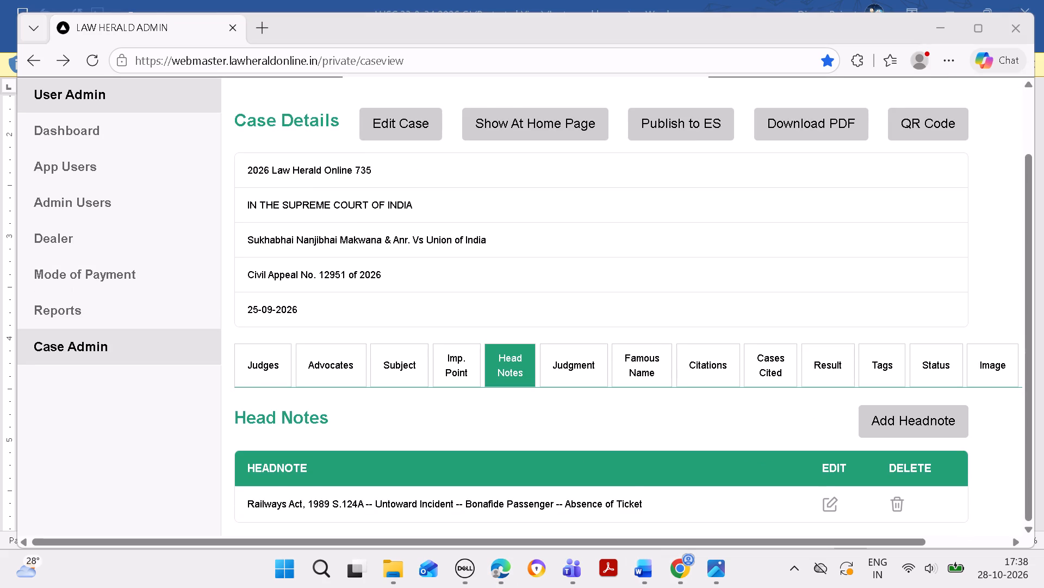
{"action": "left_click", "coordinate": [653, 562]}
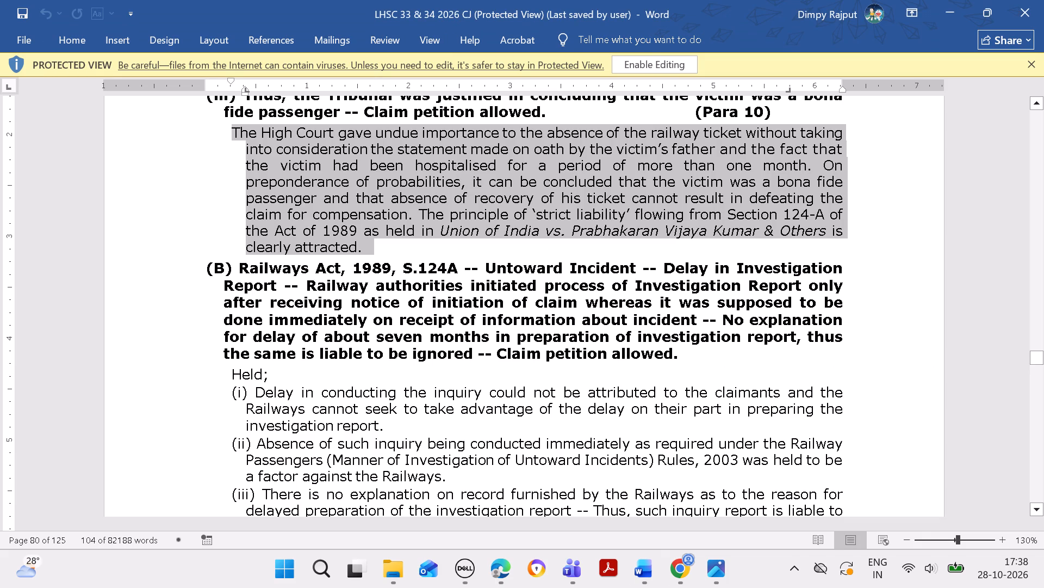
{"action": "key", "text": "Down"}
{"action": "key", "text": "Down"}
{"action": "key", "text": "Down"}
{"action": "key", "text": "Down"}
{"action": "key", "text": "Down"}
{"action": "key", "text": "Down"}
{"action": "key", "text": "Down"}
{"action": "key", "text": "Down"}
{"action": "key", "text": "Down"}
{"action": "key", "text": "Down"}
{"action": "key", "text": "Down"}
{"action": "key", "text": "Down"}
{"action": "key", "text": "Down"}
{"action": "key", "text": "Down"}
{"action": "key", "text": "Down"}
{"action": "key", "text": "Down"}
{"action": "key", "text": "Down"}
{"action": "key", "text": "Down"}
{"action": "key", "text": "Down"}
{"action": "key", "text": "Down"}
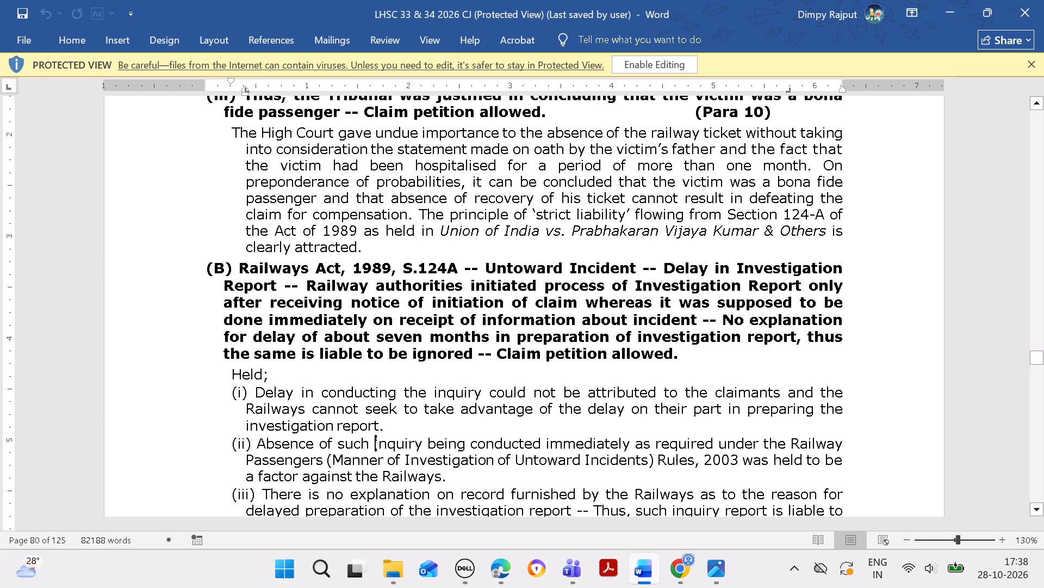
{"action": "key", "text": "Up"}
{"action": "key", "text": "Up"}
{"action": "key", "text": "Up"}
{"action": "key", "text": "Up"}
{"action": "key", "text": "Up"}
{"action": "key", "text": "Up"}
{"action": "key", "text": "Up"}
{"action": "key", "text": "Up"}
{"action": "key", "text": "Up"}
{"action": "key", "text": "Up"}
{"action": "key", "text": "Up"}
{"action": "key", "text": "Up"}
{"action": "key", "text": "Up"}
{"action": "key", "text": "Up"}
{"action": "key", "text": "Up"}
{"action": "key", "text": "Up"}
{"action": "key", "text": "Up"}
{"action": "key", "text": "Up"}
{"action": "key", "text": "Up"}
{"action": "key", "text": "Up"}
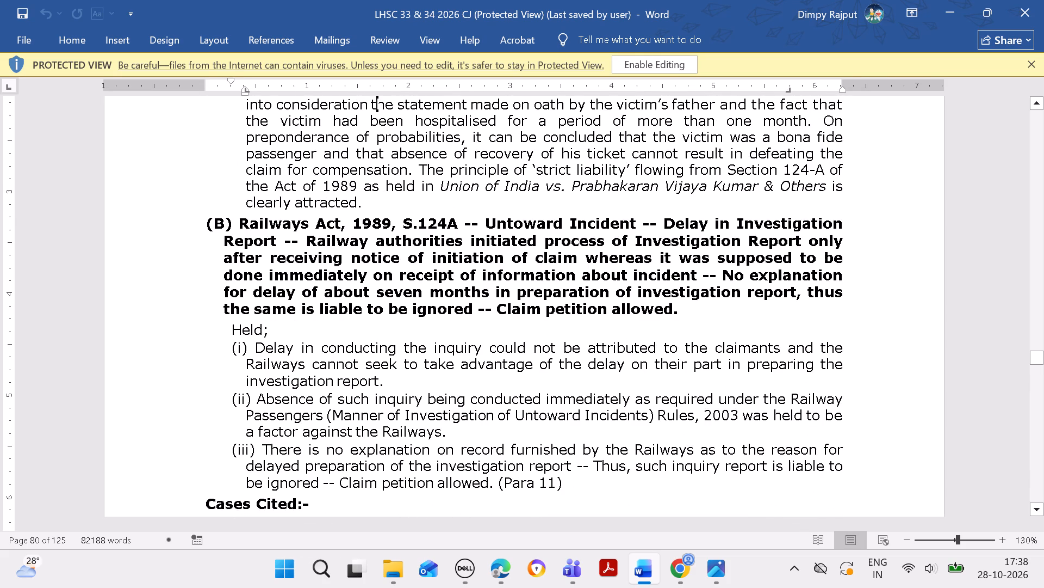
{"action": "left_click_drag", "start_coordinate": [240, 219], "coordinate": [357, 218]}
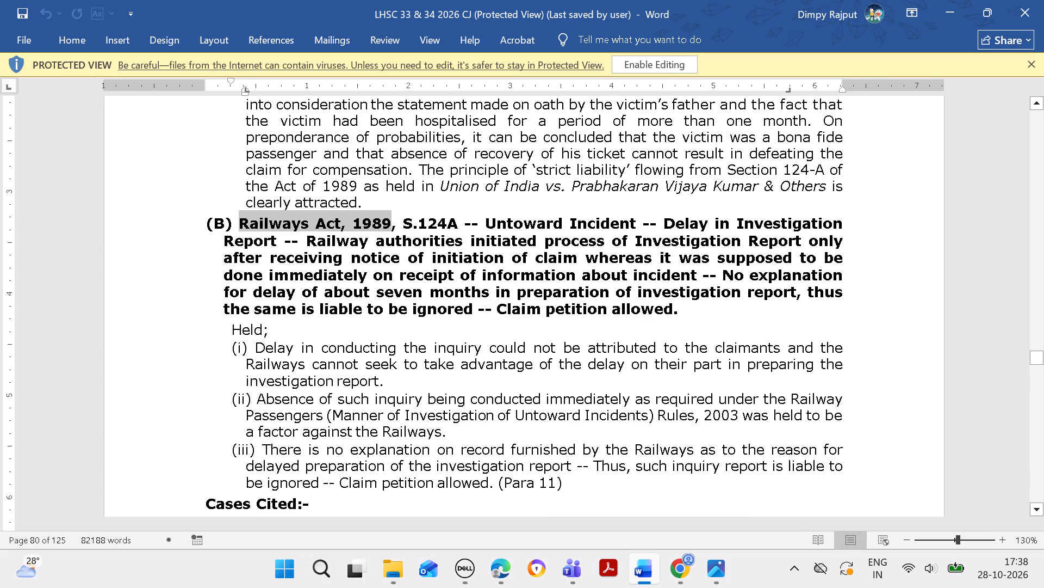
{"action": "left_click_drag", "start_coordinate": [357, 218], "coordinate": [363, 218]}
{"action": "key", "text": "ctrl+c"}
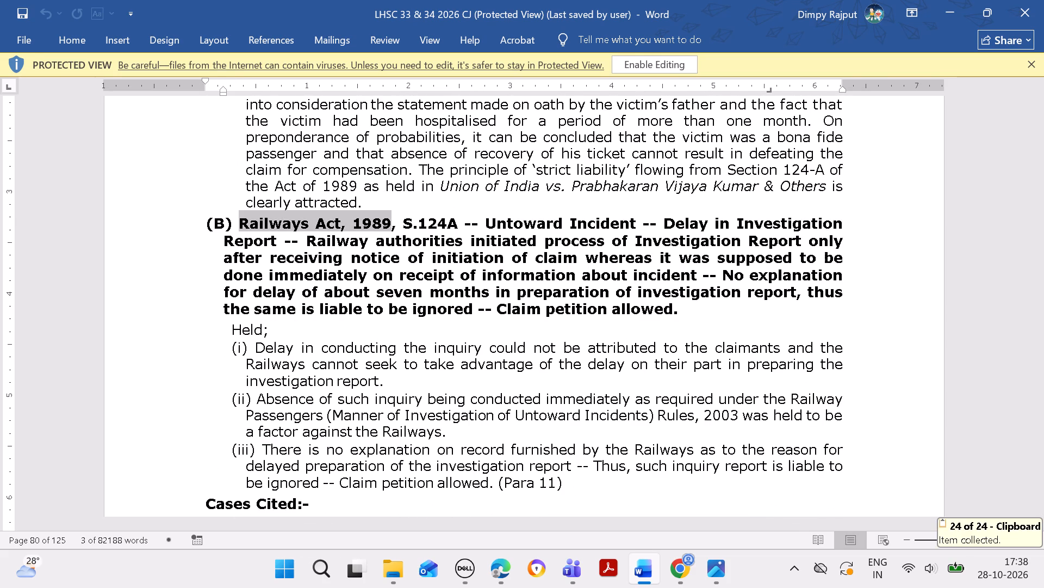
Back in the case record, add a new headnote and attach the act "Railways Act, 1989", adding a space after it in the text.
{"action": "left_click", "coordinate": [499, 559]}
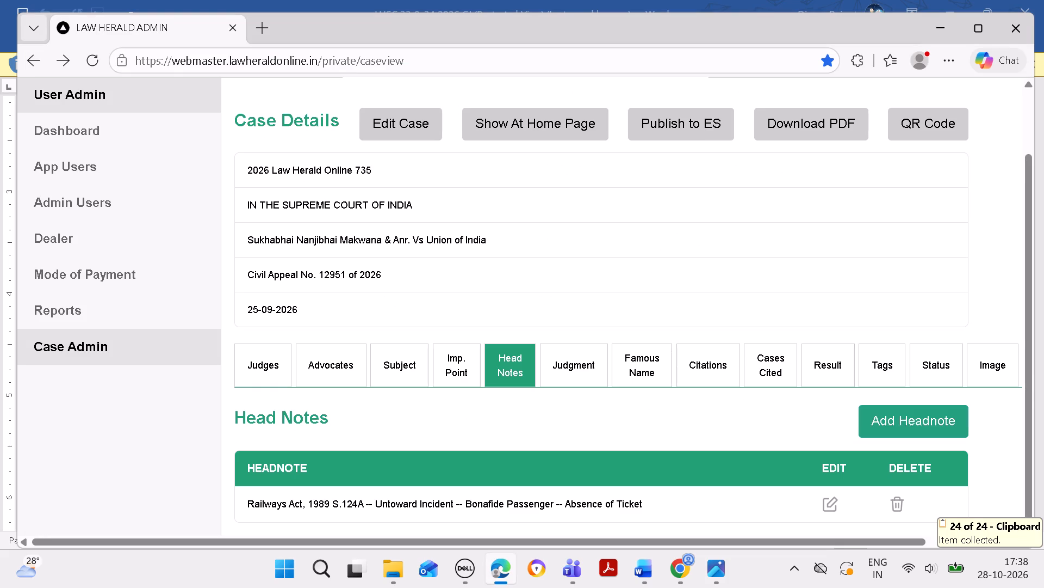
{"action": "left_click", "coordinate": [878, 425]}
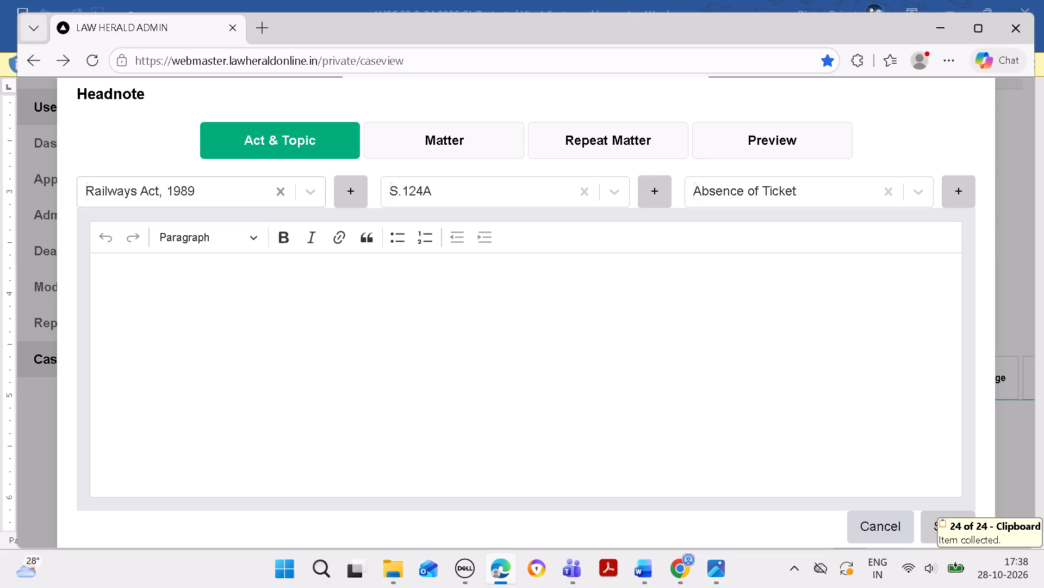
{"action": "left_click", "coordinate": [274, 197]}
{"action": "key", "text": "ctrl+v"}
{"action": "left_click", "coordinate": [277, 243]}
{"action": "left_click_drag", "start_coordinate": [408, 298], "coordinate": [535, 345]}
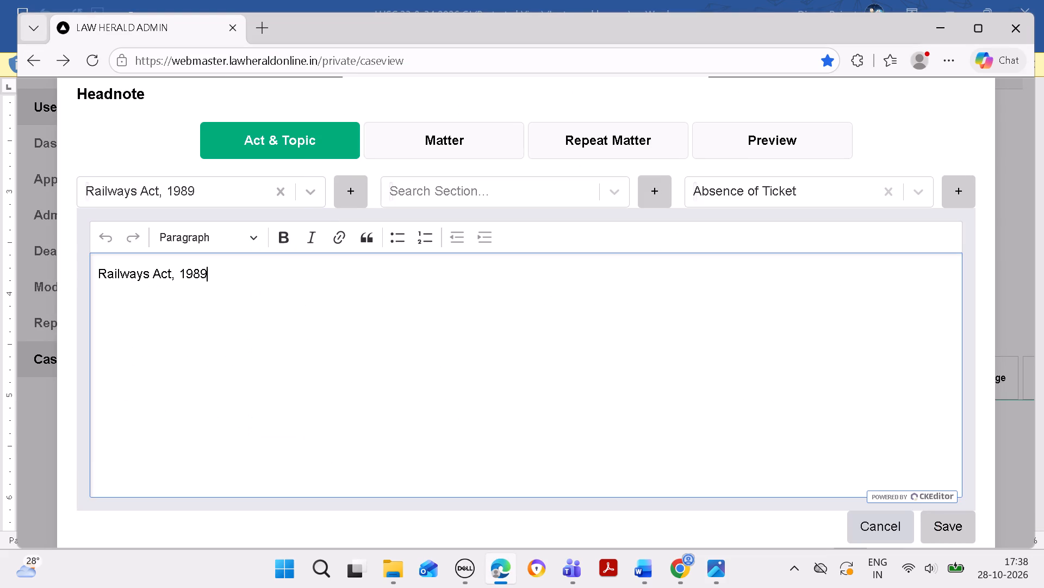
{"action": "key", "text": "space"}
Copy "S.124A" from headnote (B) in Word and attach it as the new headnote's section, adding a space after it in the text.
{"action": "left_click", "coordinate": [626, 560]}
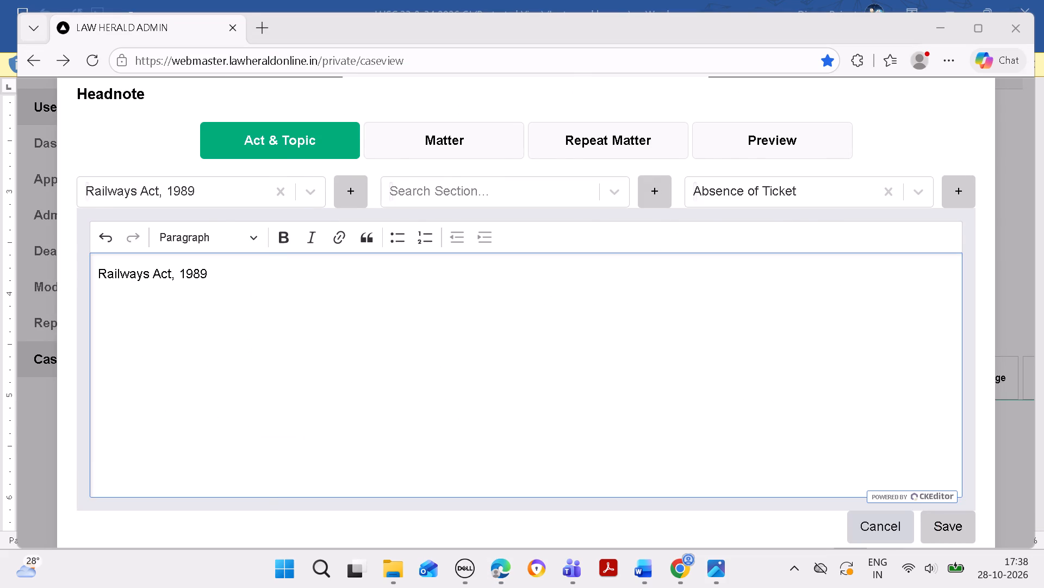
{"action": "left_click", "coordinate": [632, 566]}
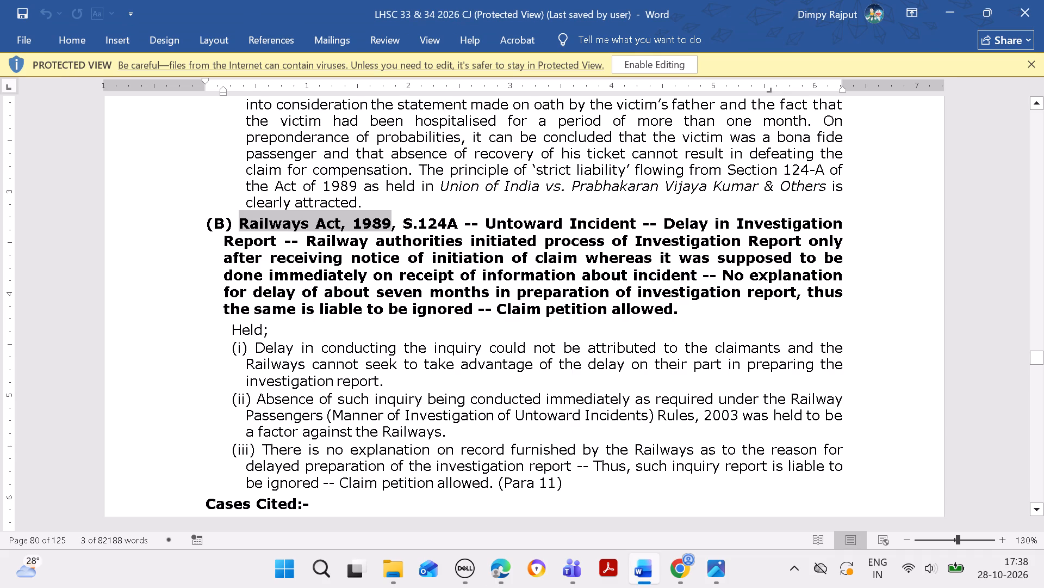
{"action": "left_click_drag", "start_coordinate": [406, 224], "coordinate": [439, 225]}
{"action": "key", "text": "ctrl+c"}
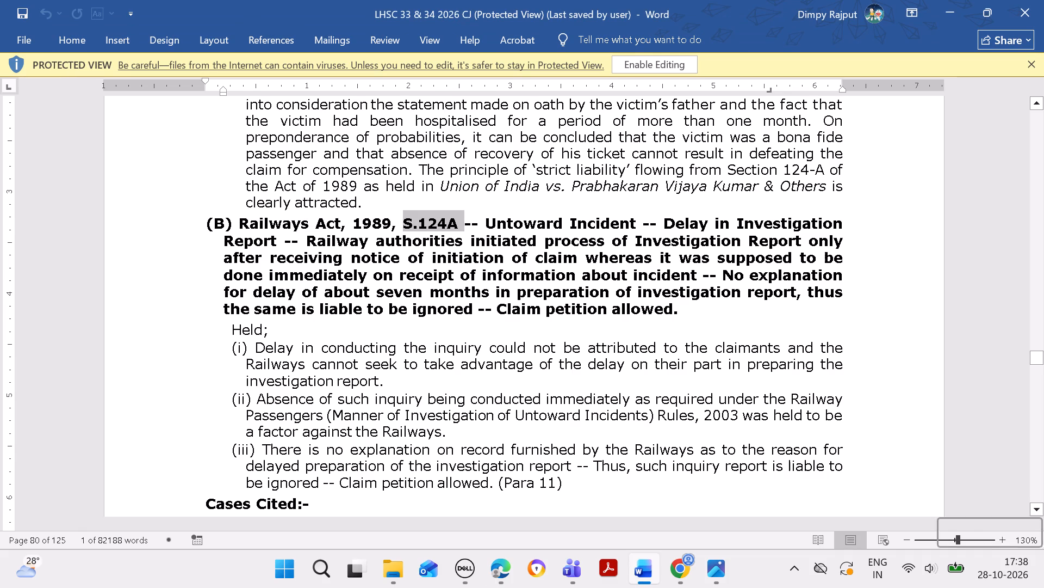
{"action": "left_click", "coordinate": [515, 570], "text": "ctrl"}
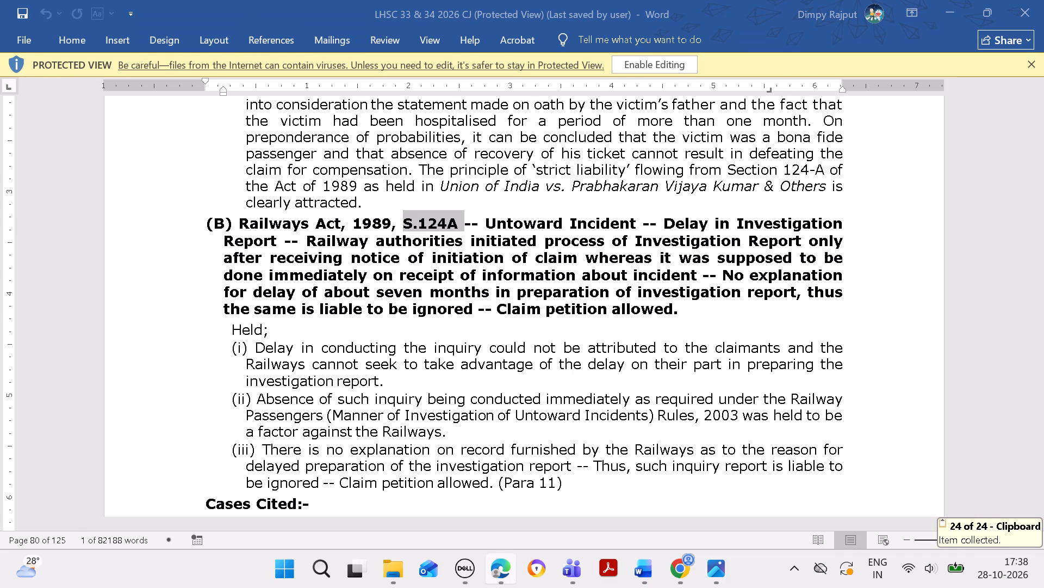
{"action": "left_click", "coordinate": [500, 566]}
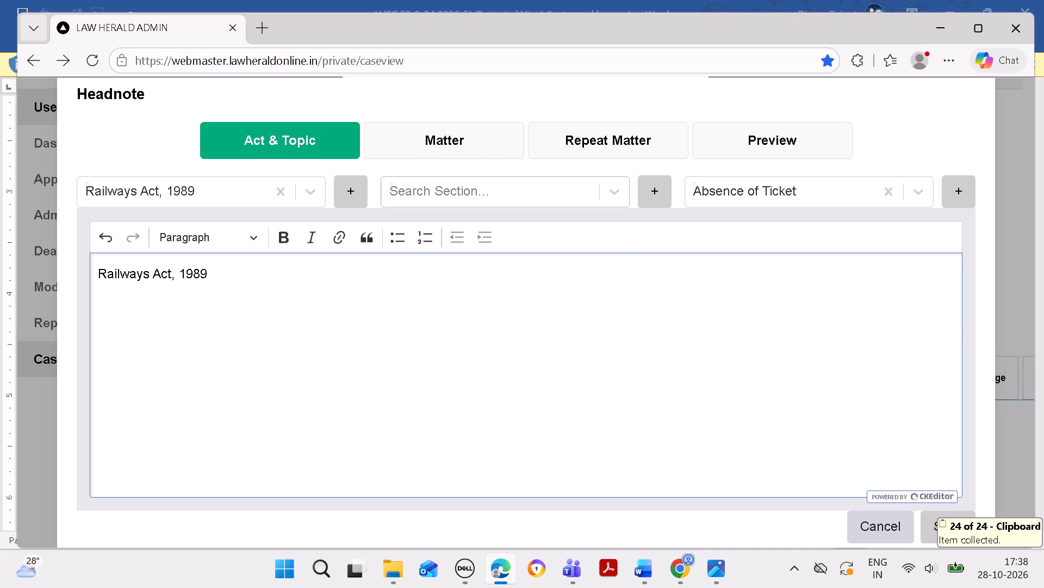
{"action": "left_click_drag", "start_coordinate": [542, 188], "coordinate": [540, 181]}
{"action": "key", "text": "ctrl+v"}
{"action": "left_click", "coordinate": [581, 232]}
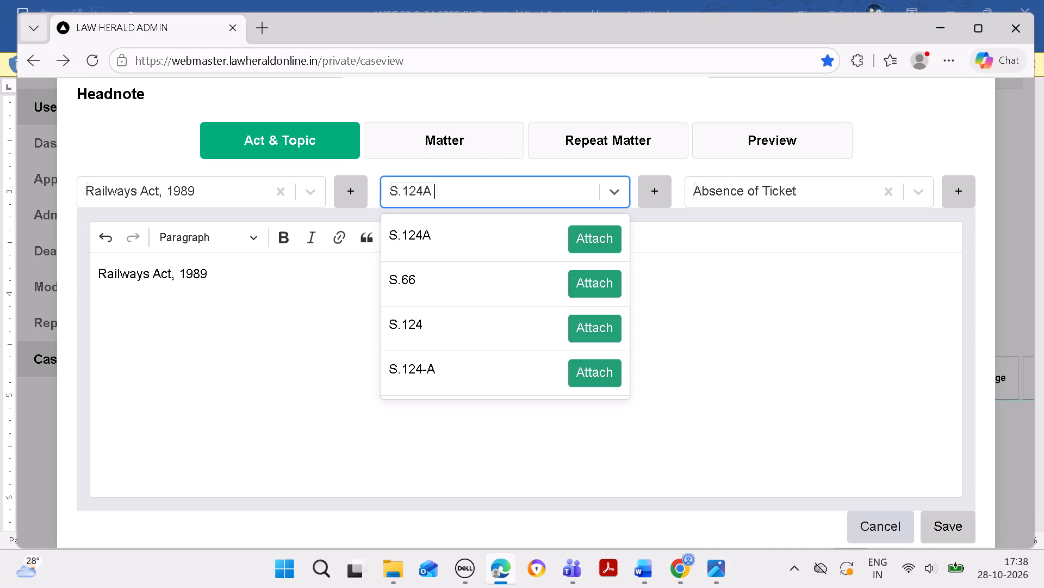
{"action": "left_click", "coordinate": [263, 329]}
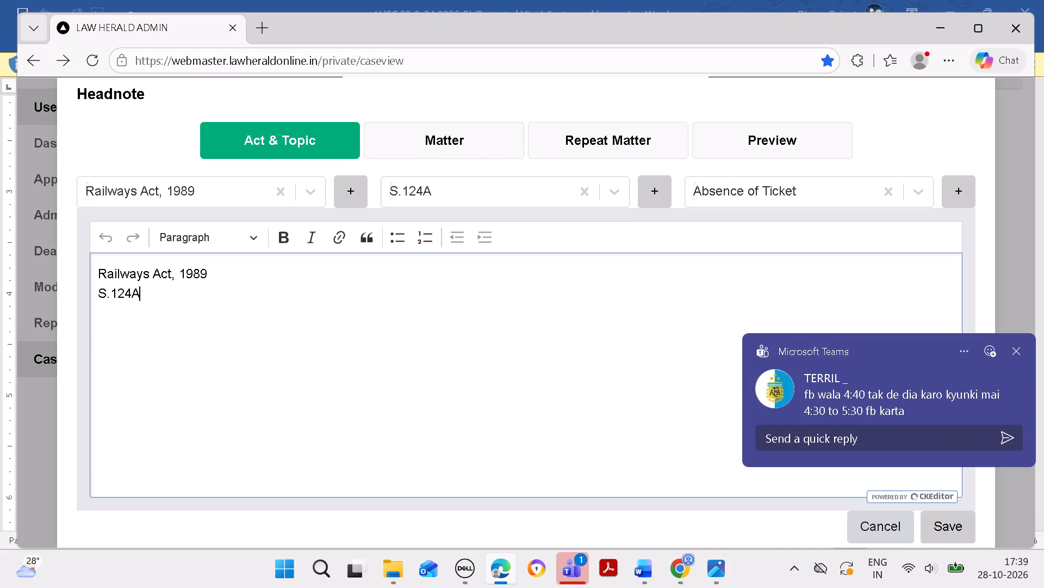
{"action": "key", "text": "space"}
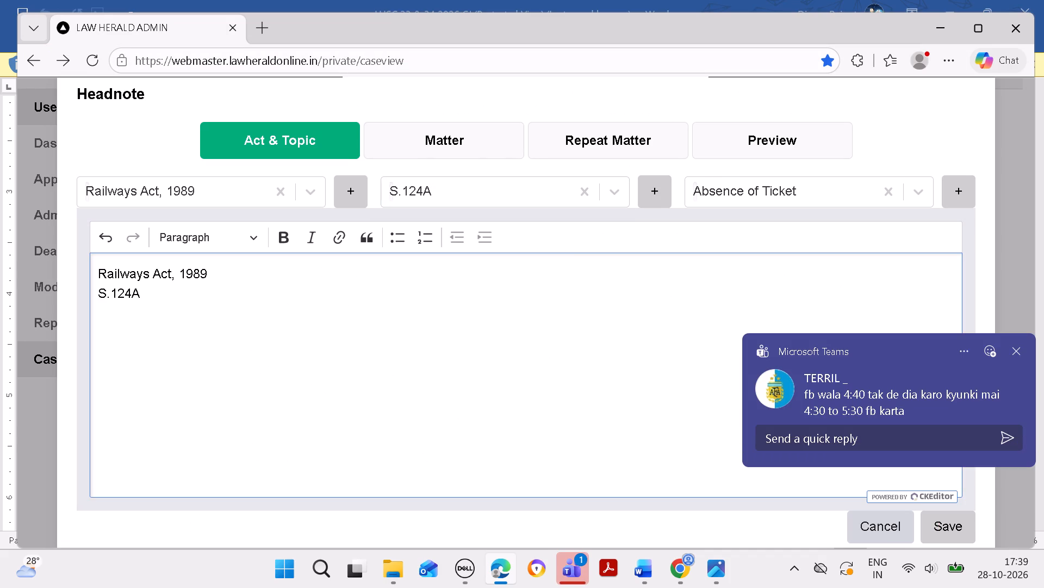
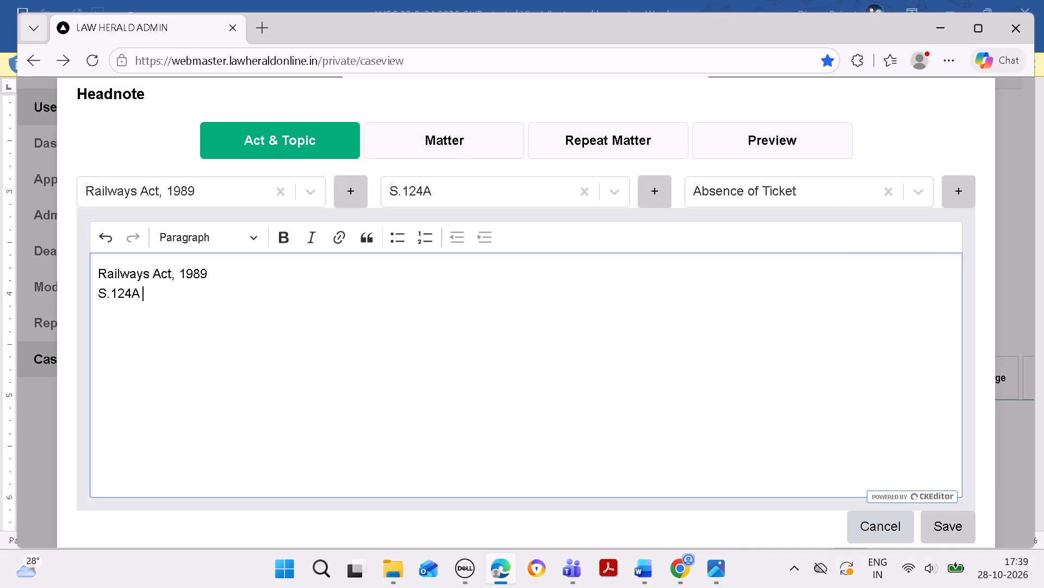
Switch to the Word document and copy "Untoward Incident -- Delay in Investigation Report" from the heading of headnote (B).
{"action": "left_click", "coordinate": [636, 561]}
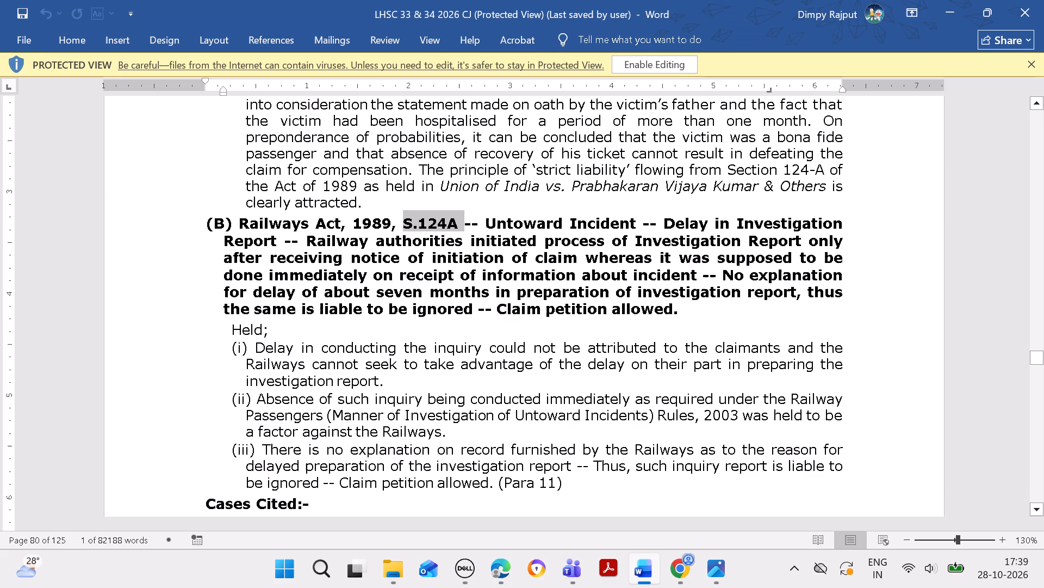
{"action": "left_click_drag", "start_coordinate": [483, 217], "coordinate": [522, 216]}
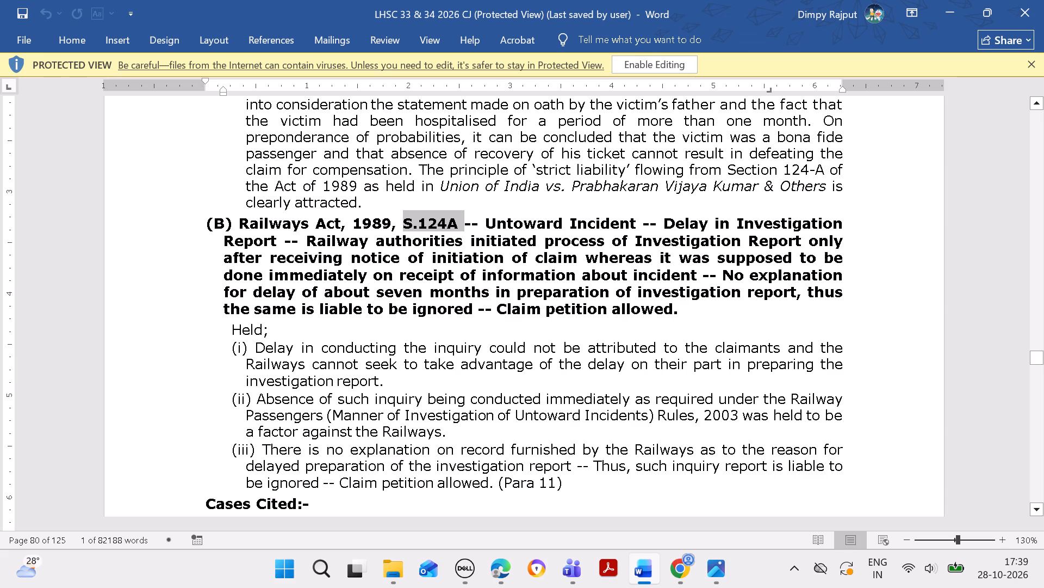
{"action": "left_click_drag", "start_coordinate": [522, 216], "coordinate": [751, 213]}
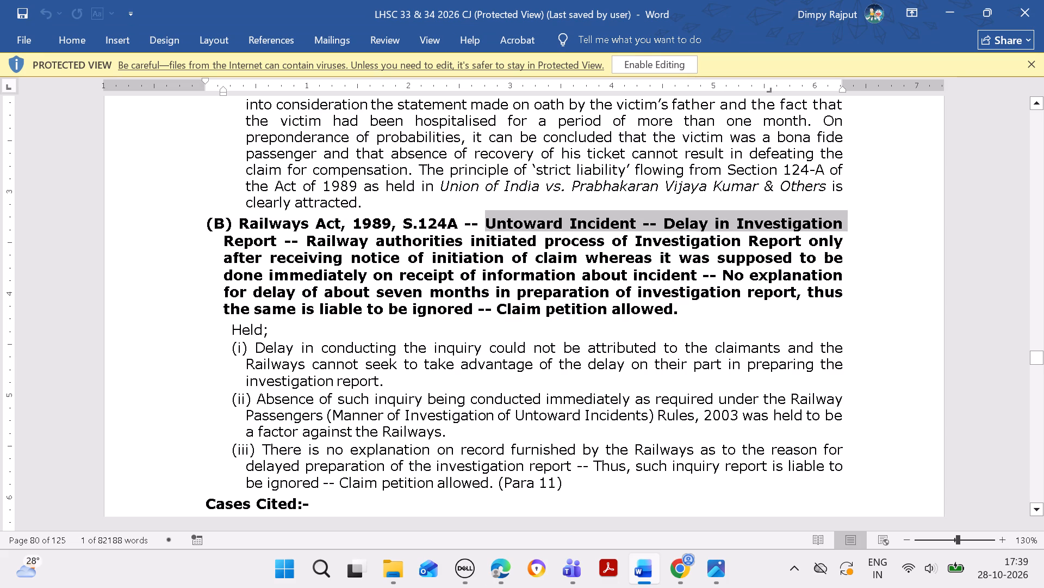
{"action": "left_click_drag", "start_coordinate": [751, 213], "coordinate": [293, 235]}
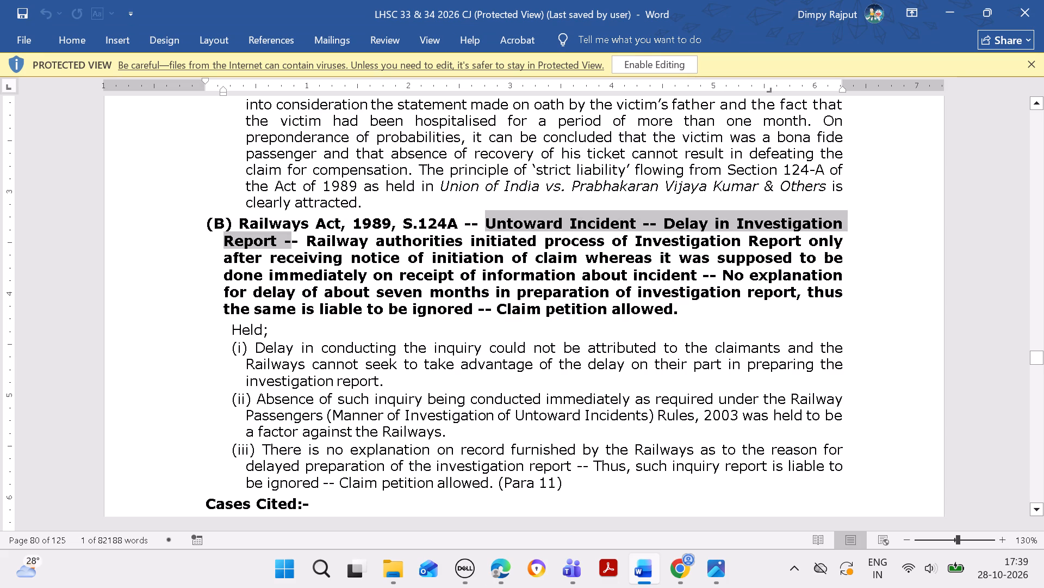
{"action": "left_click_drag", "start_coordinate": [293, 235], "coordinate": [283, 240]}
{"action": "left_click_drag", "start_coordinate": [283, 240], "coordinate": [281, 238]}
{"action": "key", "text": "ctrl+c"}
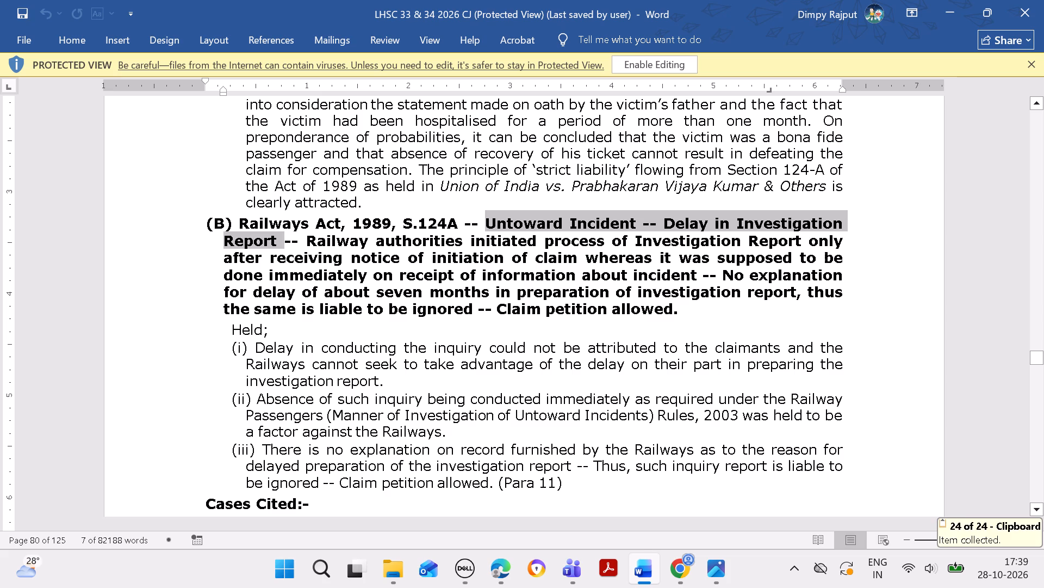
Back in the case record, create the new topic "Untoward Incident -- Delay in Investigation Report" without a trailing space.
{"action": "left_click", "coordinate": [509, 566]}
{"action": "left_click", "coordinate": [497, 563]}
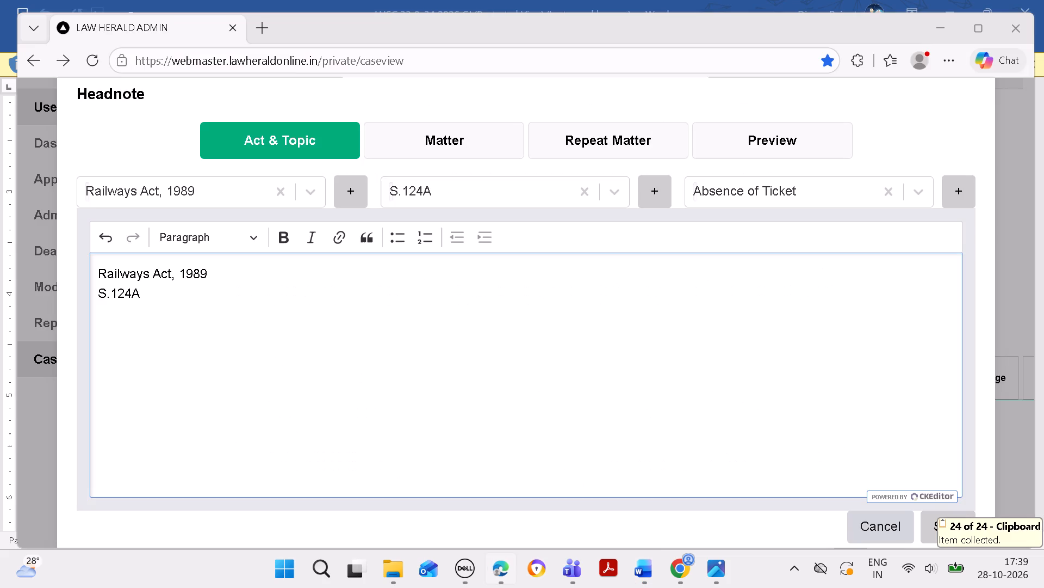
{"action": "left_click", "coordinate": [813, 188]}
{"action": "key", "text": "ctrl+v"}
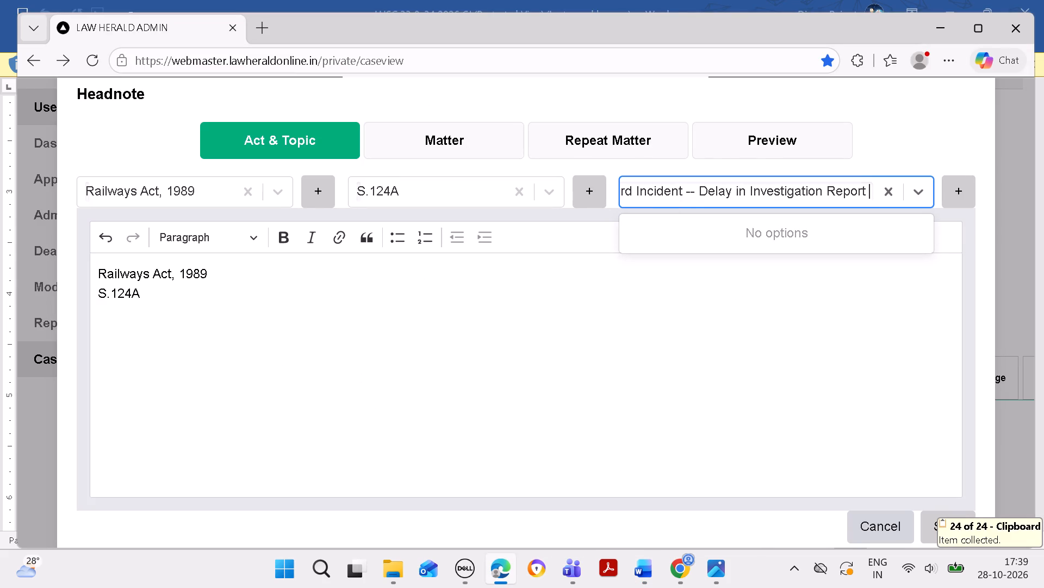
{"action": "left_click", "coordinate": [951, 184]}
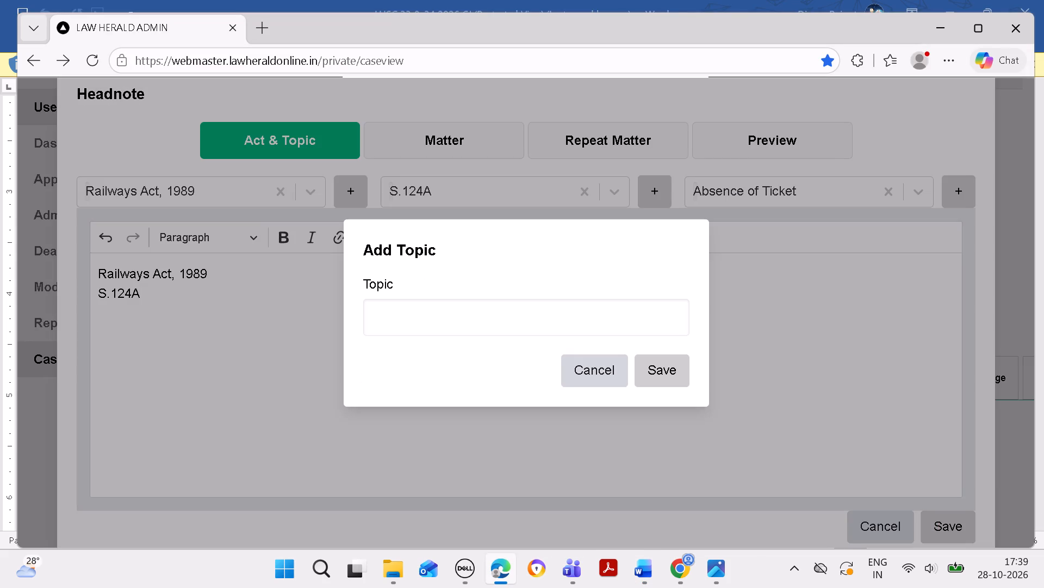
{"action": "left_click", "coordinate": [637, 309]}
{"action": "key", "text": "ctrl+v"}
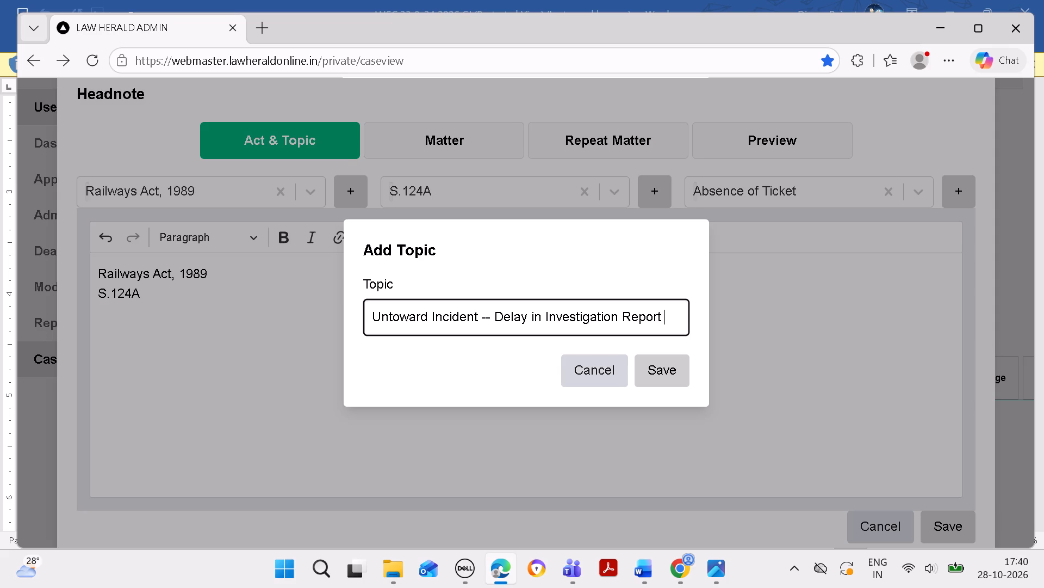
{"action": "key", "text": "BackSpace"}
{"action": "left_click", "coordinate": [677, 362]}
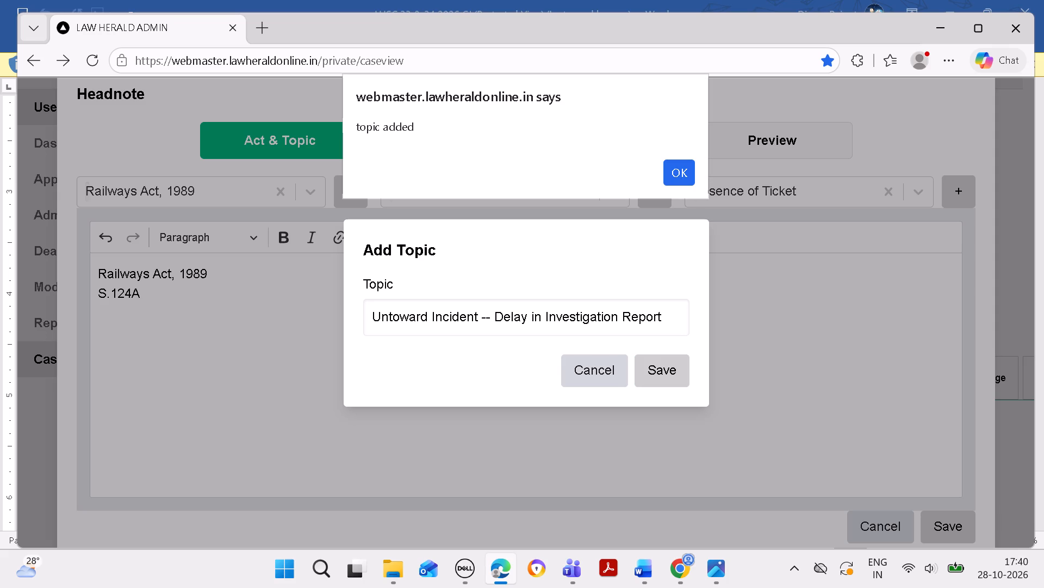
{"action": "left_click", "coordinate": [685, 170]}
Attach the topic "Untoward Incident -- Delay in Investigation Report" to the headnote, adding a space after it in the text.
{"action": "left_click", "coordinate": [743, 192]}
{"action": "key", "text": "ctrl+v"}
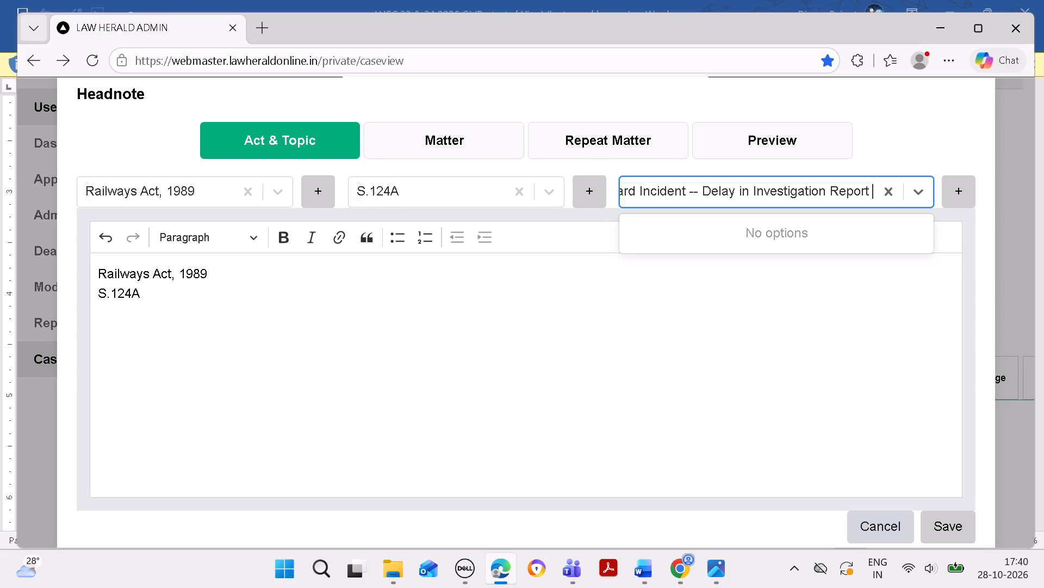
{"action": "key", "text": "BackSpace"}
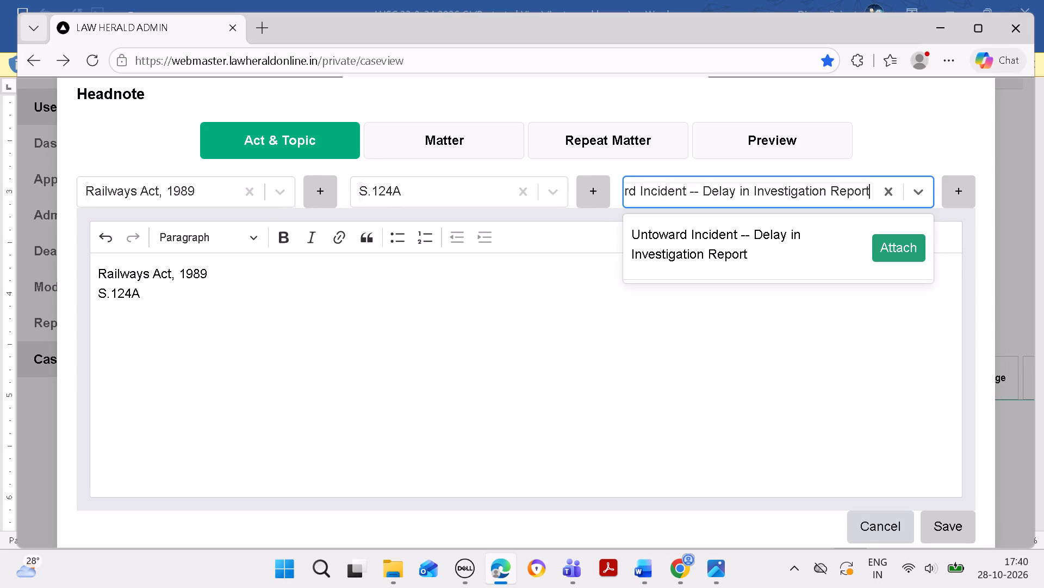
{"action": "left_click", "coordinate": [889, 243]}
{"action": "left_click", "coordinate": [672, 357]}
{"action": "key", "text": "space"}
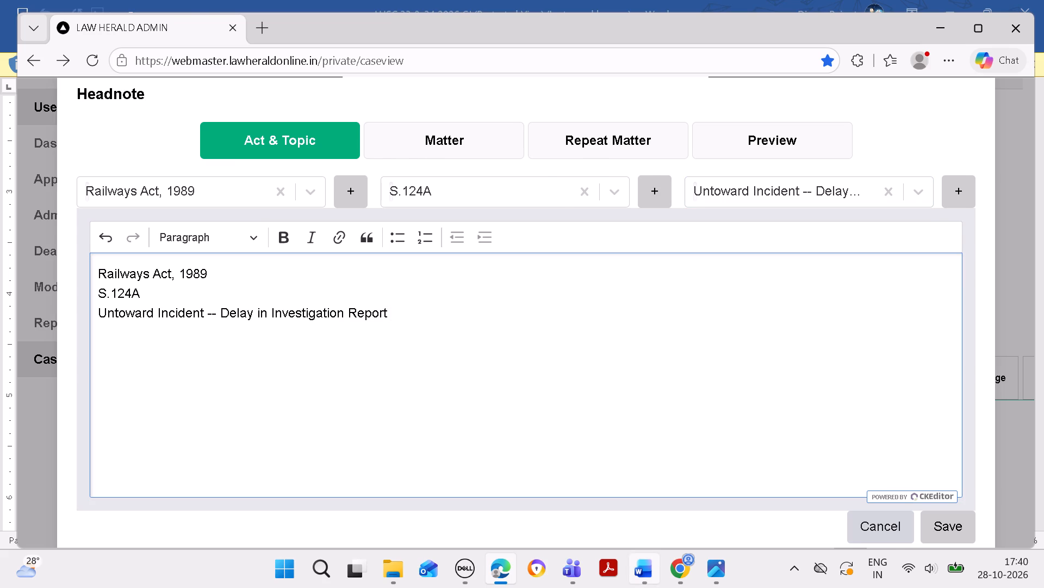
In Word, copy the rest of headnote (B)'s bold heading, from "Railway authorities initiated process" through "Claim petition allowed.".
{"action": "left_click", "coordinate": [644, 566]}
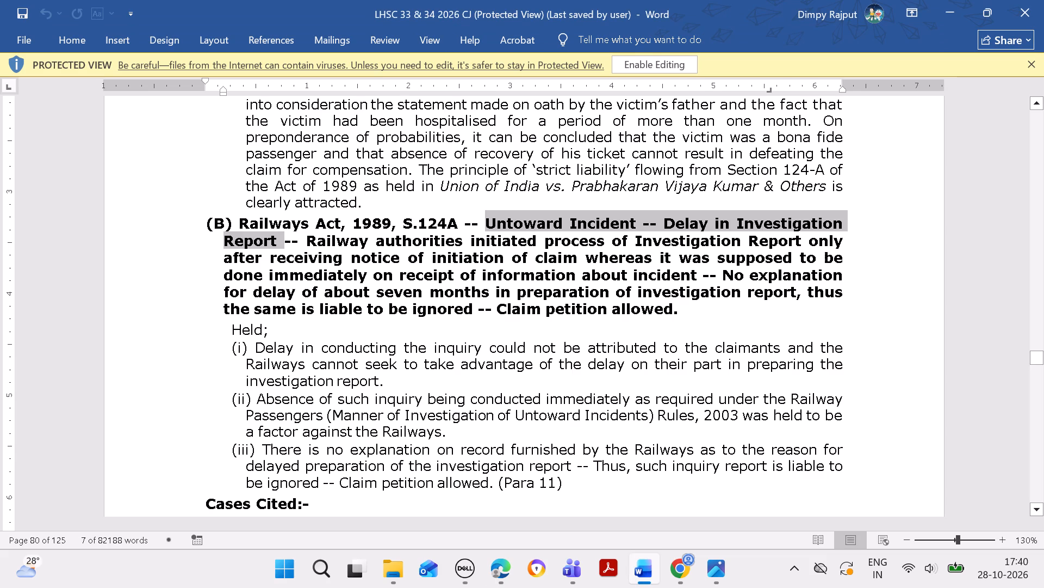
{"action": "left_click_drag", "start_coordinate": [310, 237], "coordinate": [653, 305]}
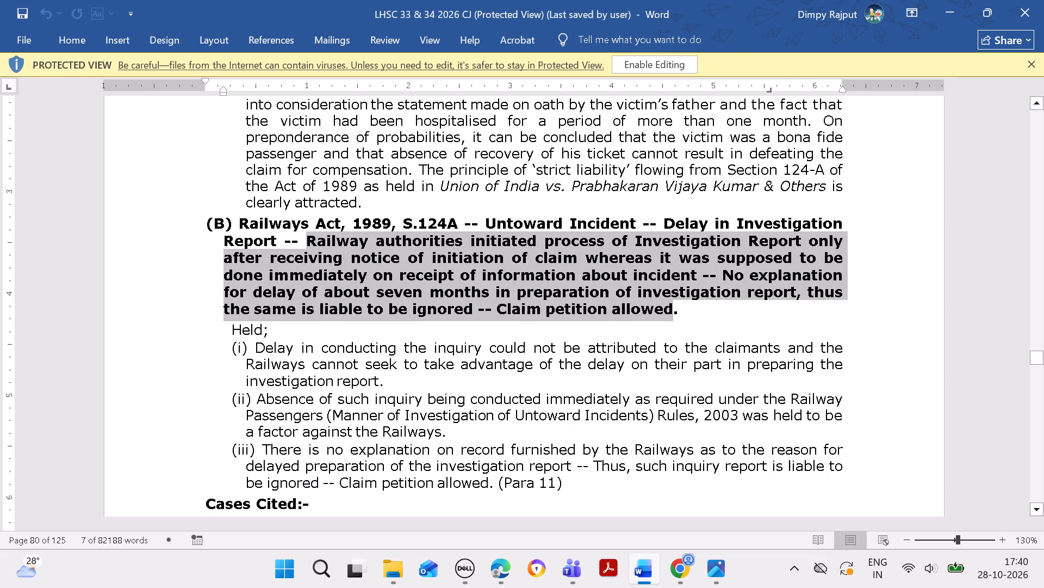
{"action": "left_click_drag", "start_coordinate": [653, 305], "coordinate": [678, 307]}
{"action": "key", "text": "ctrl+c"}
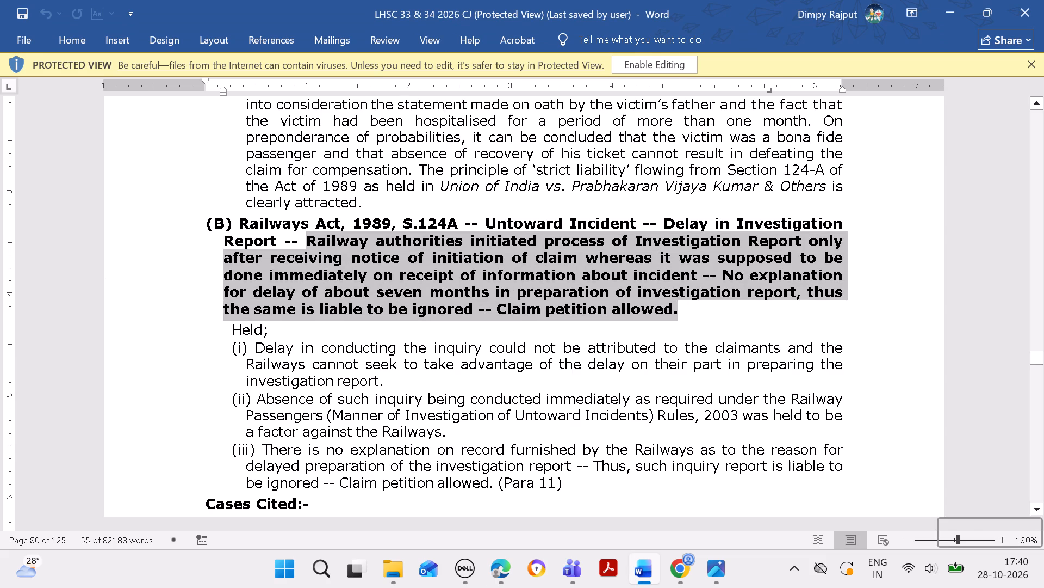
Switch to the Law Herald site, paste the copied text into the headnote's Matter and remove its bold formatting.
{"action": "left_click", "coordinate": [493, 586]}
{"action": "left_click", "coordinate": [496, 581]}
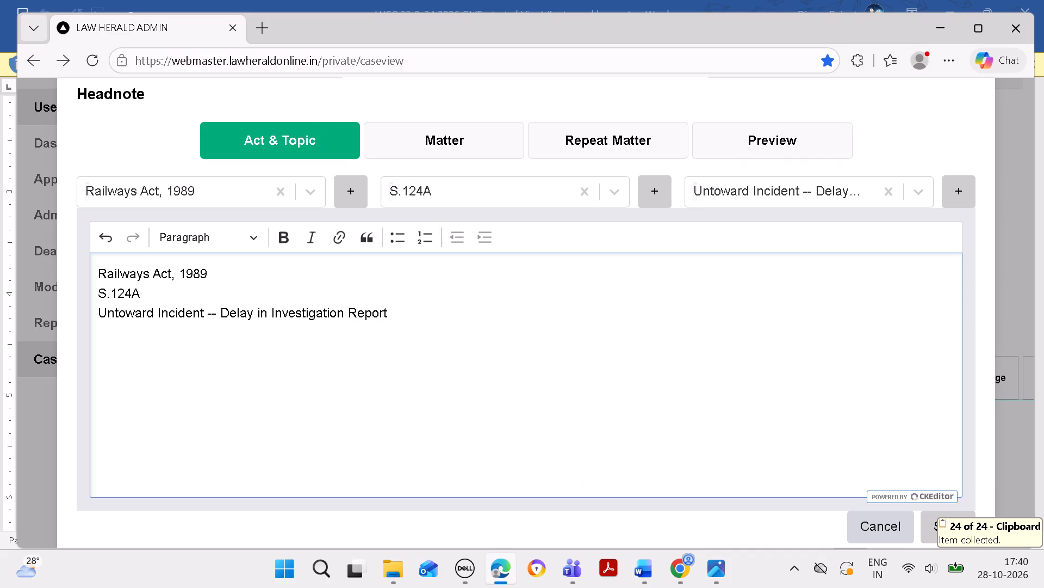
{"action": "left_click", "coordinate": [453, 140]}
{"action": "left_click", "coordinate": [444, 286]}
{"action": "key", "text": "ctrl+v"}
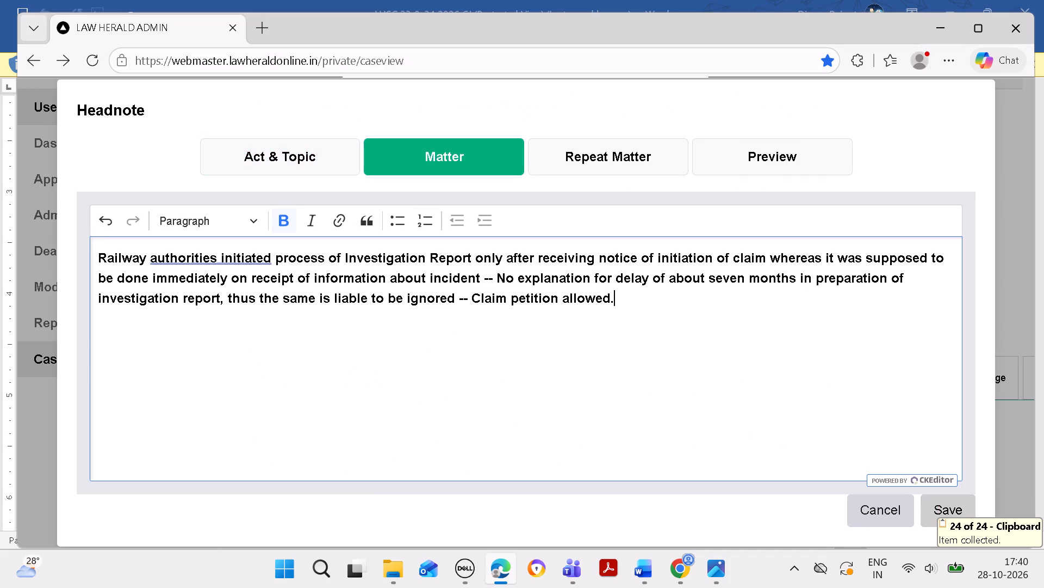
{"action": "key", "text": "ctrl+a"}
{"action": "key", "text": "ctrl+b"}
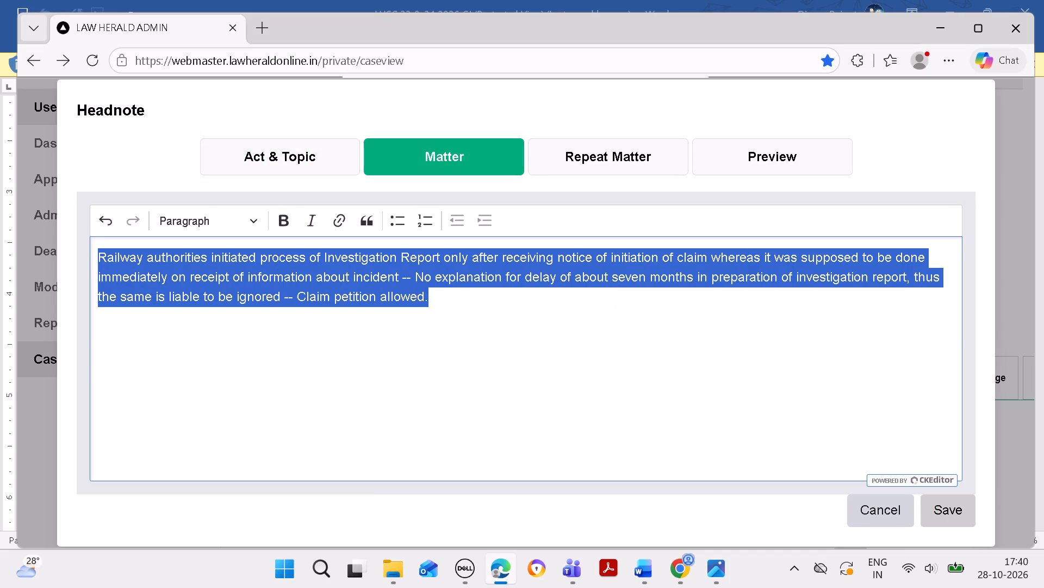
{"action": "left_click", "coordinate": [471, 361]}
{"action": "left_click", "coordinate": [471, 353]}
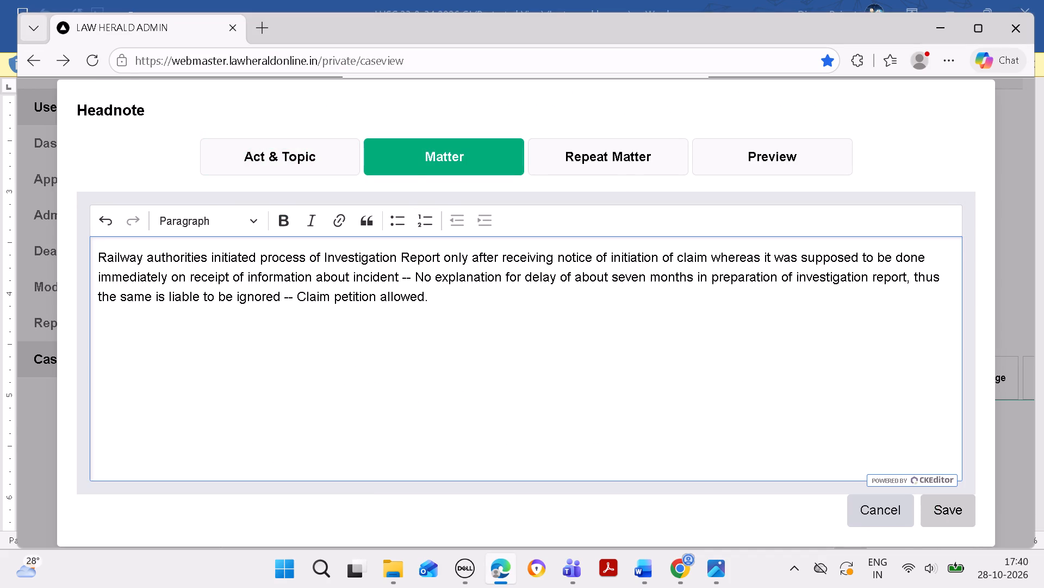
Join the Act & Topic text into one line reading "Railways Act, 1989 S.124A -- Untoward Incident -- Delay in Investigation Report".
{"action": "left_click", "coordinate": [314, 161]}
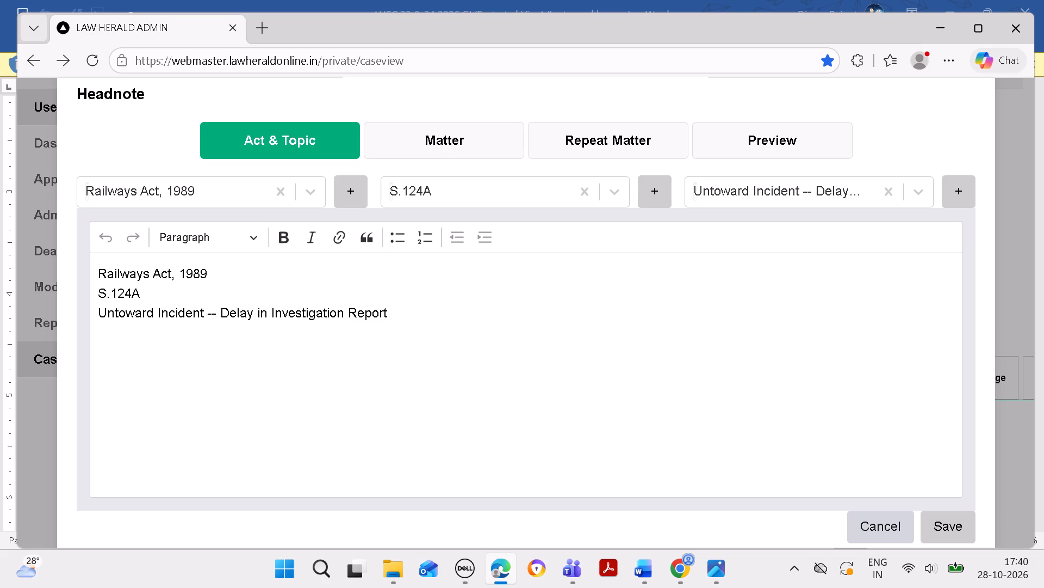
{"action": "left_click", "coordinate": [101, 293]}
{"action": "key", "text": "BackSpace"}
{"action": "left_click", "coordinate": [97, 308]}
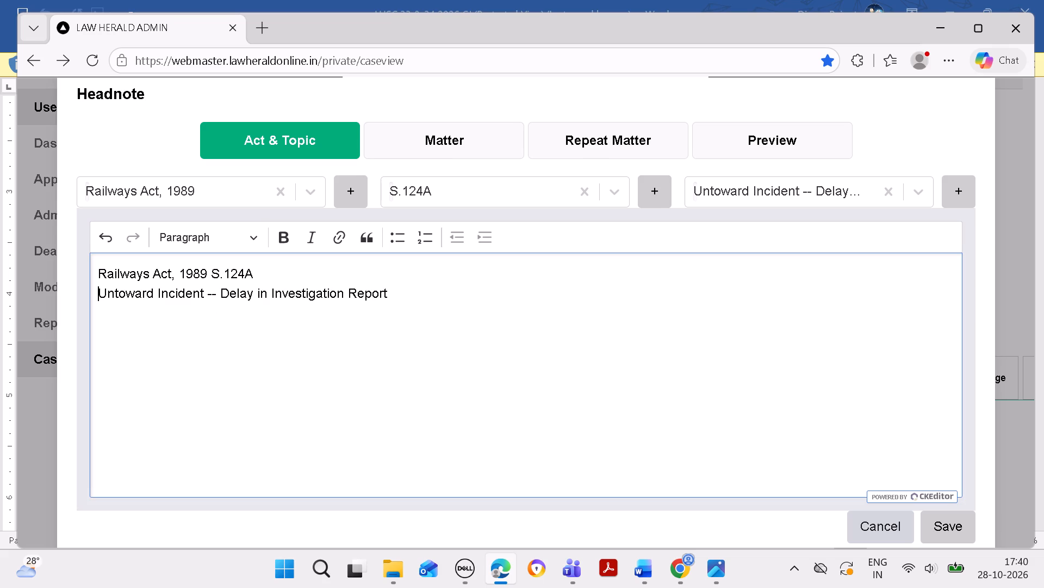
{"action": "key", "text": "BackSpace"}
{"action": "type", "text": "--"}
{"action": "key", "text": "space"}
{"action": "key", "text": "space"}
{"action": "key", "text": "BackSpace"}
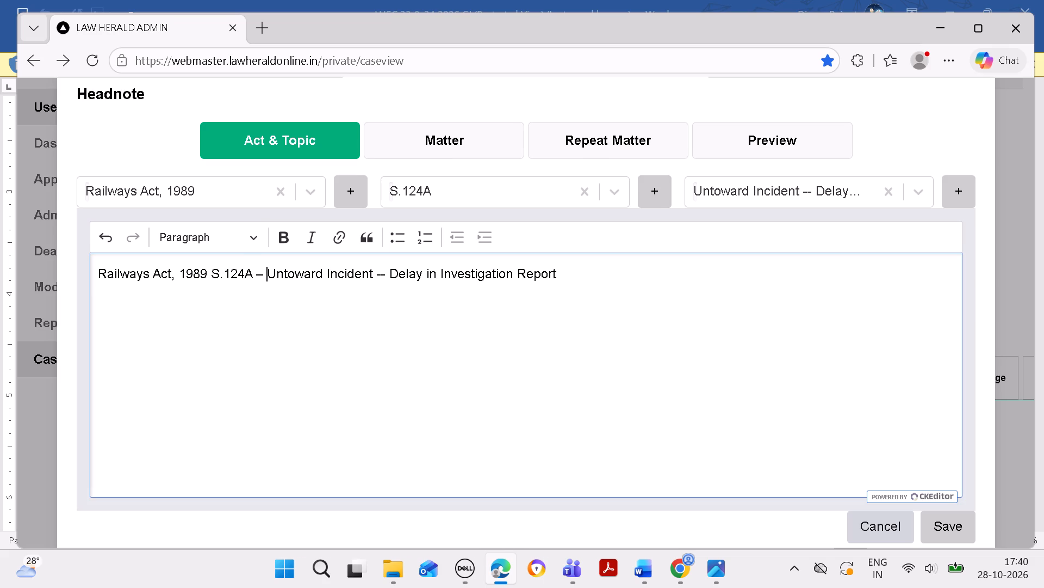
{"action": "key", "text": "BackSpace"}
{"action": "key", "text": "BackSpace"}
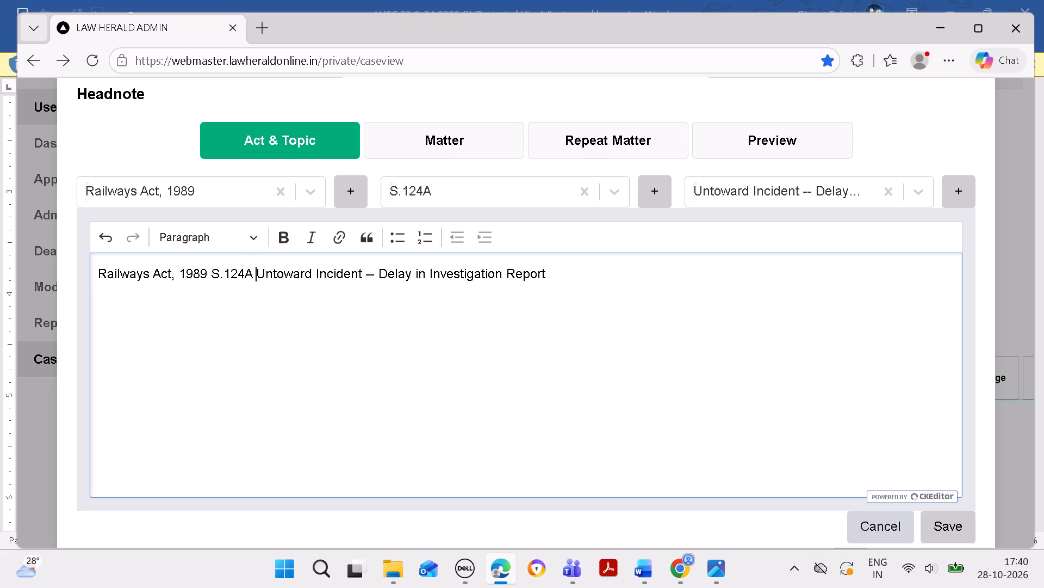
{"action": "type", "text": "--"}
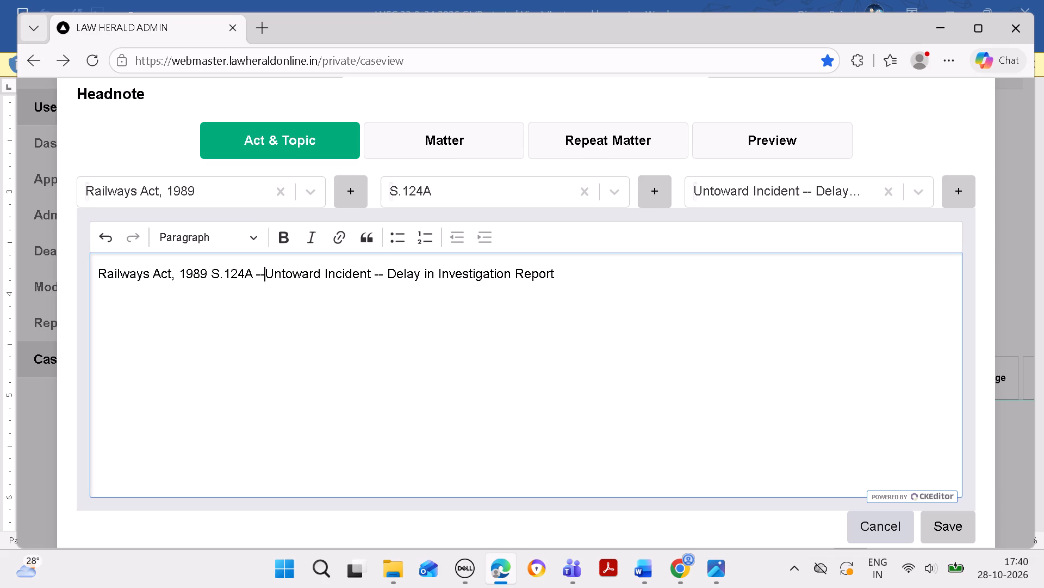
{"action": "key", "text": "space"}
{"action": "key", "text": "BackSpace"}
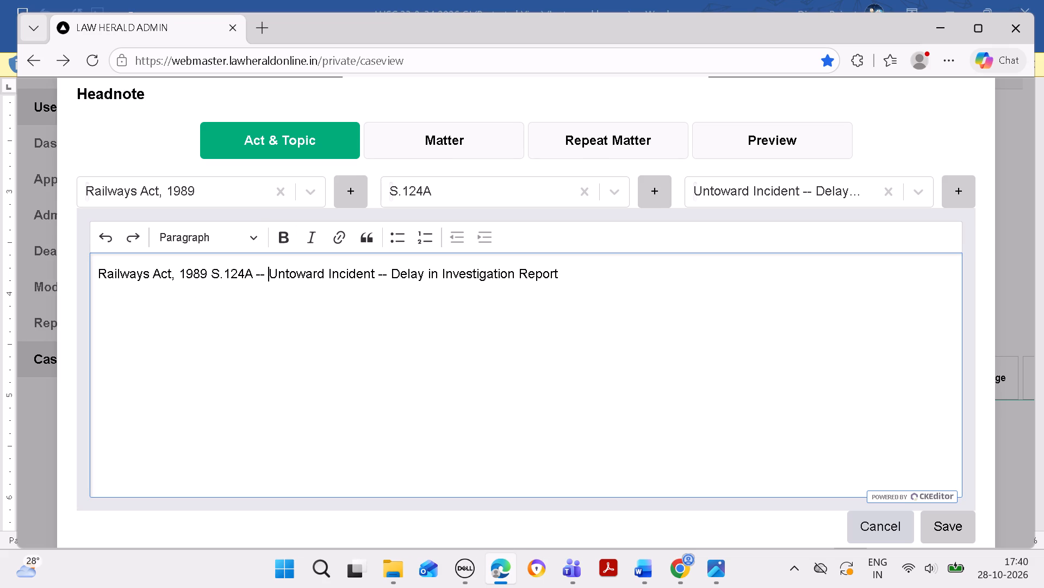
{"action": "left_click", "coordinate": [582, 278]}
Bring up the headnote's empty Repeat Matter and copy headnote (B)'s "Held;" passage in Word, points (i) to (iii) through "(Para 11)".
{"action": "left_click", "coordinate": [448, 151]}
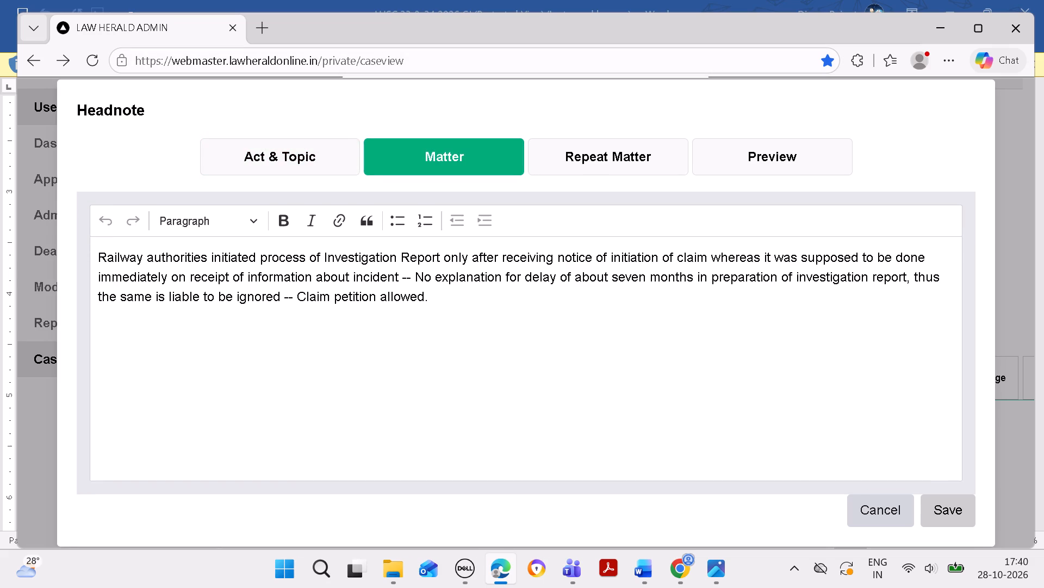
{"action": "left_click", "coordinate": [630, 155]}
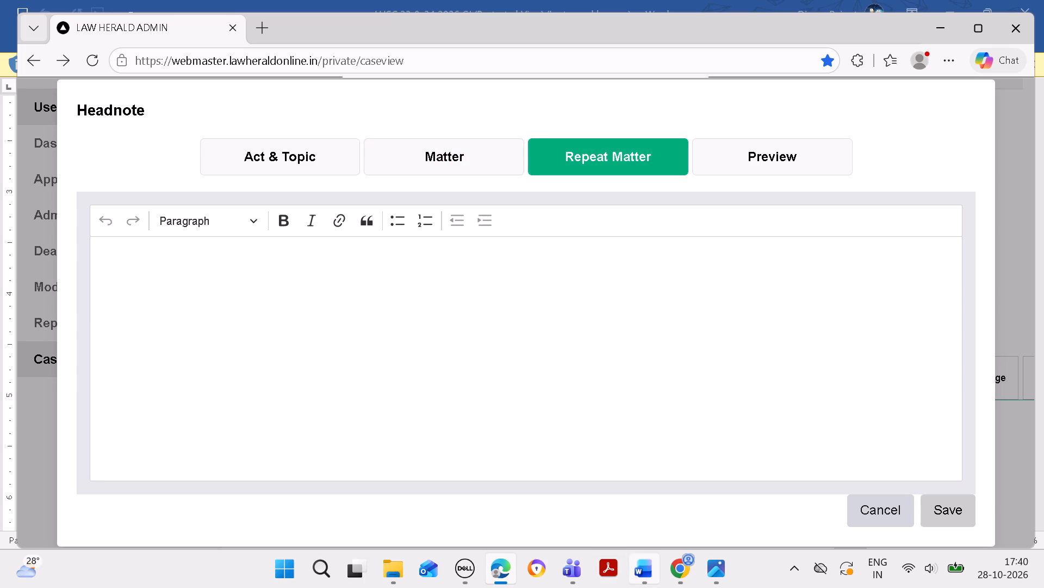
{"action": "left_click", "coordinate": [637, 574]}
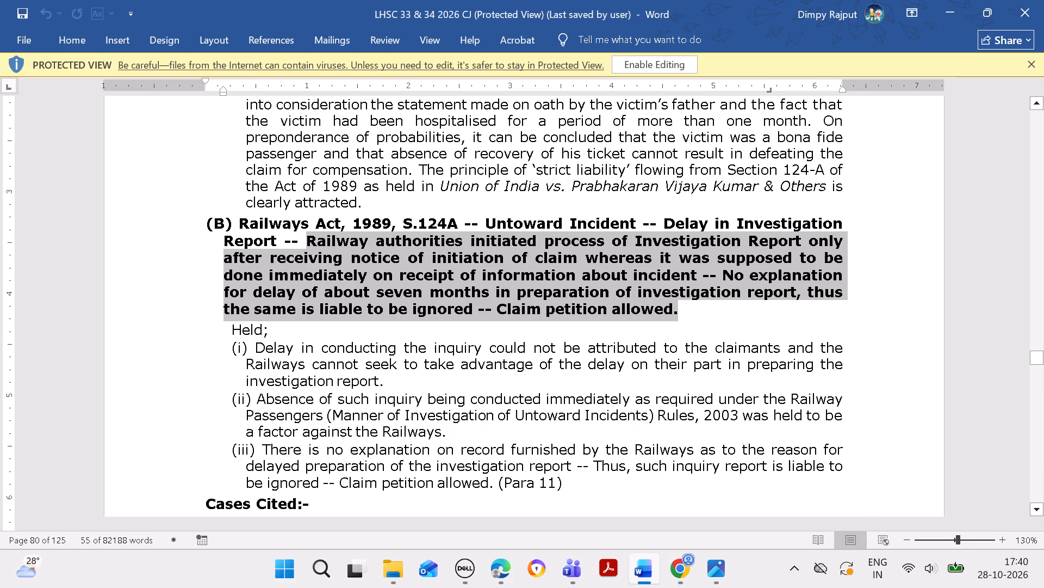
{"action": "left_click_drag", "start_coordinate": [229, 330], "coordinate": [519, 473]}
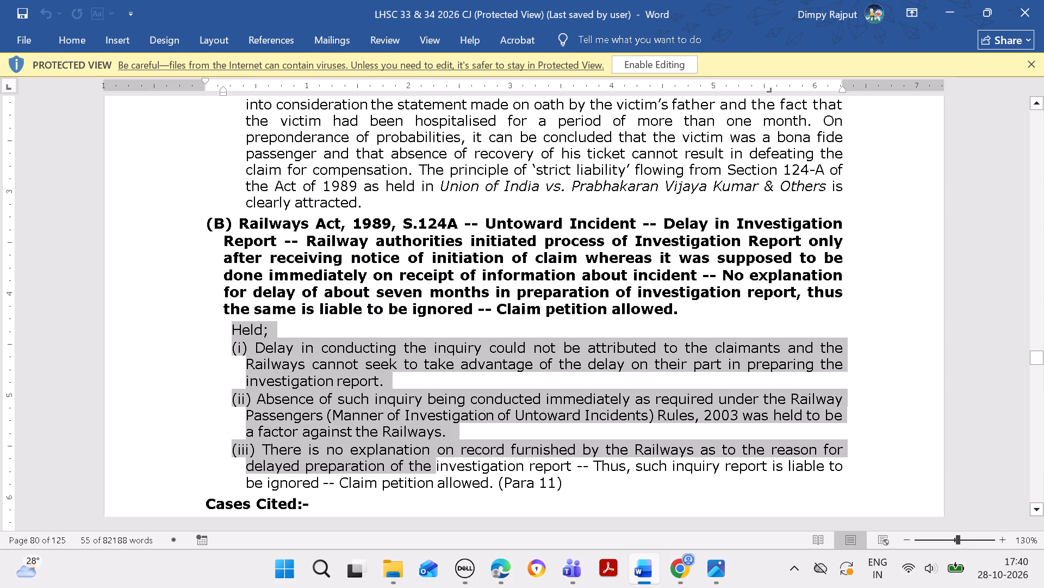
{"action": "left_click_drag", "start_coordinate": [519, 473], "coordinate": [562, 486]}
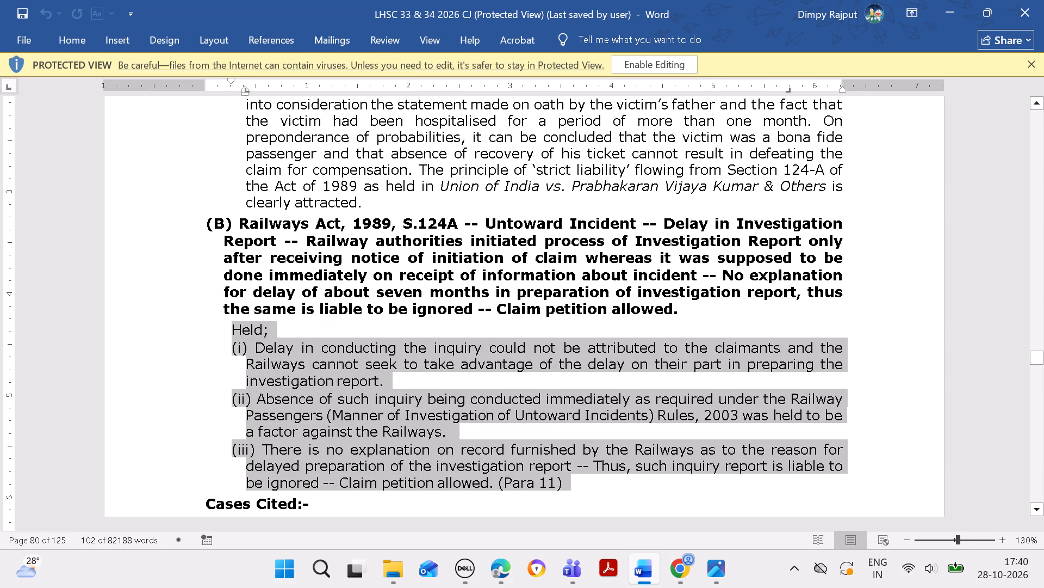
{"action": "key", "text": "ctrl+c"}
Switch to the Law Herald site, paste the copied "Held;" passage into Repeat Matter and save the headnote.
{"action": "left_click", "coordinate": [509, 569]}
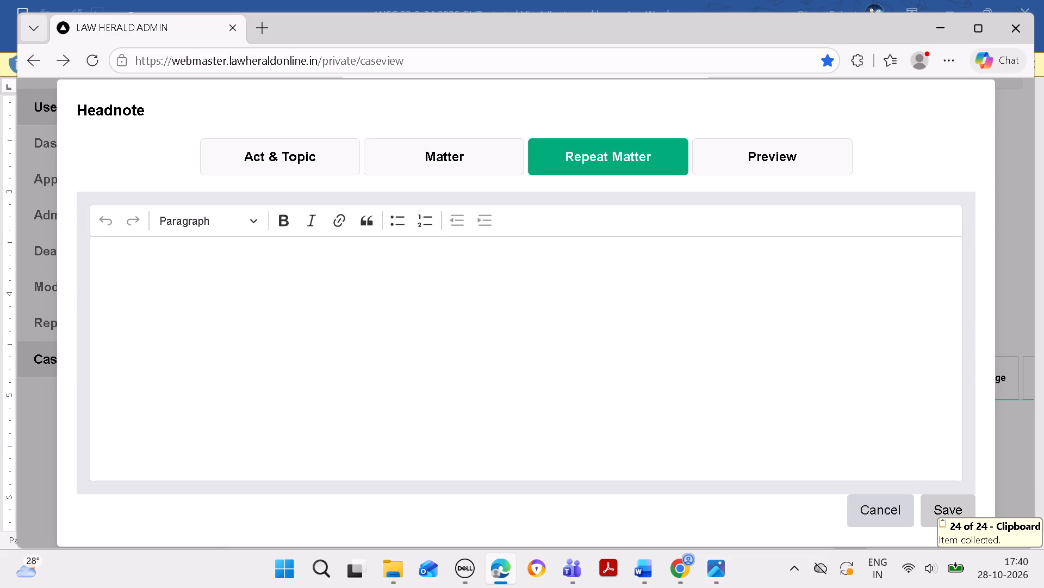
{"action": "left_click", "coordinate": [506, 449]}
{"action": "key", "text": "ctrl+v"}
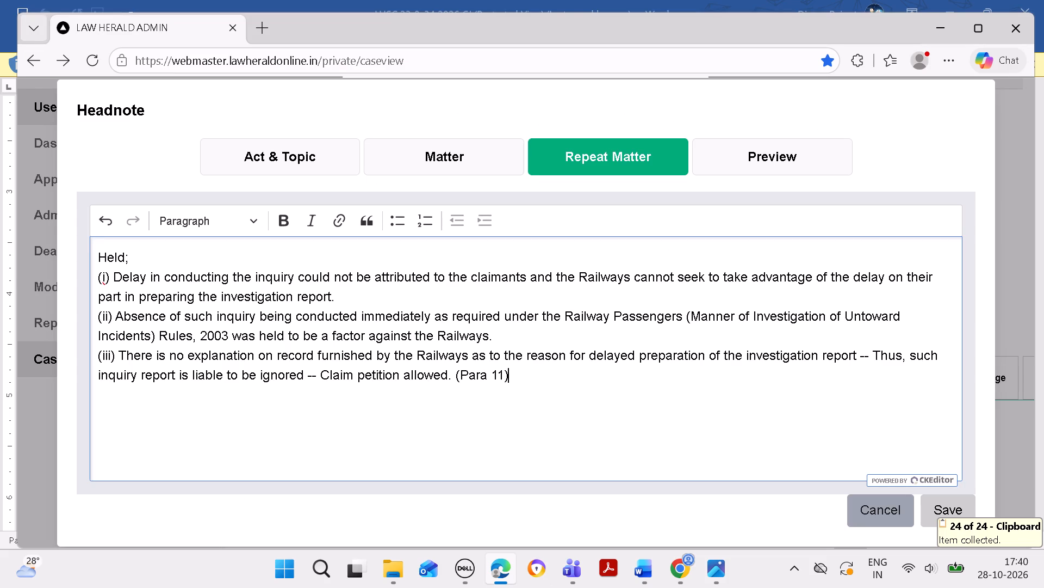
{"action": "left_click", "coordinate": [929, 507]}
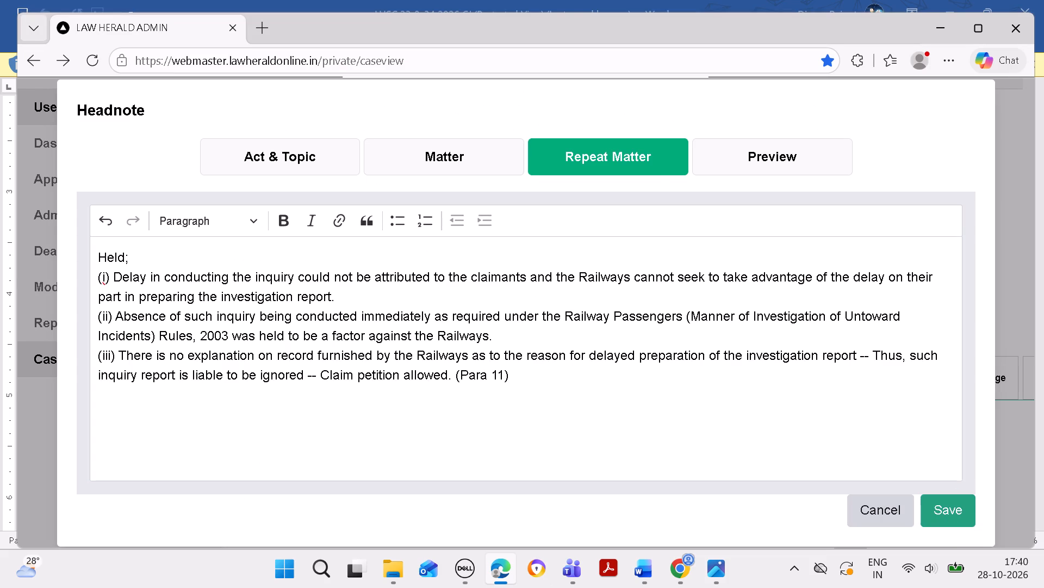
{"action": "left_click", "coordinate": [685, 176]}
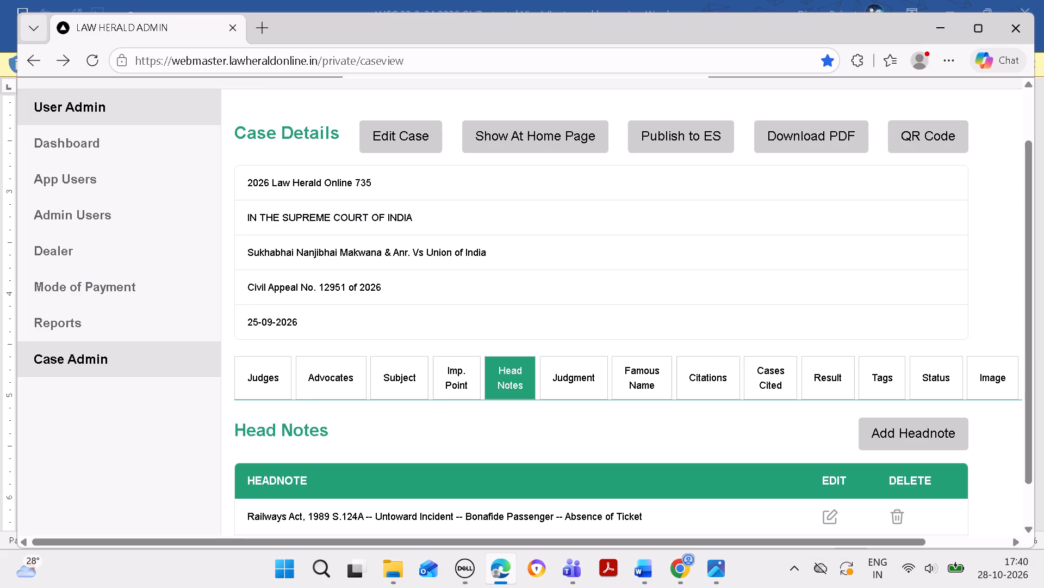
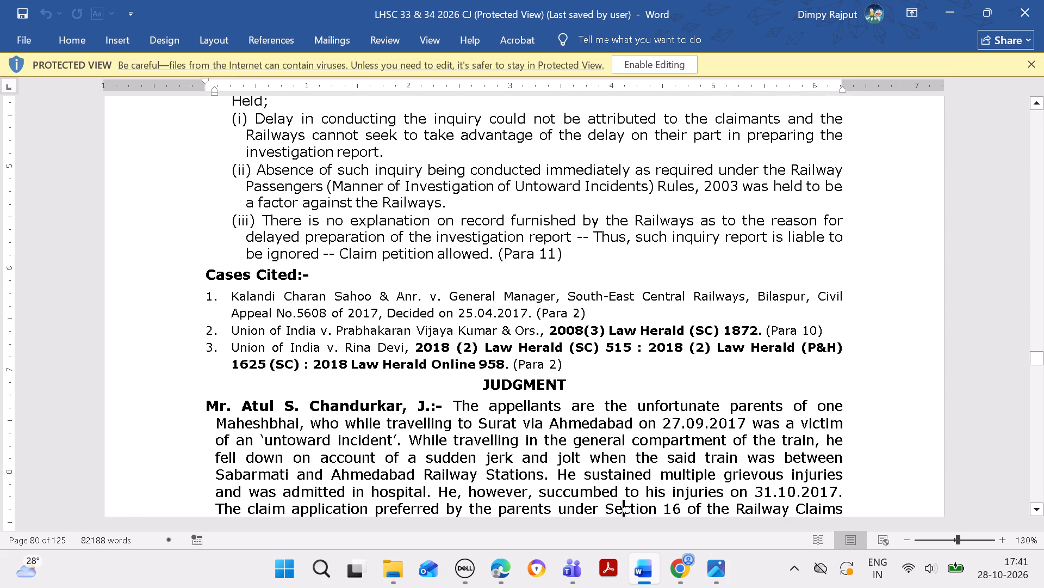
Copy the first cited case's petitioner, including "& Anr.", in Word, and start attaching a case under Cases Cited on the Law Herald site.
{"action": "left_click_drag", "start_coordinate": [233, 291], "coordinate": [416, 302]}
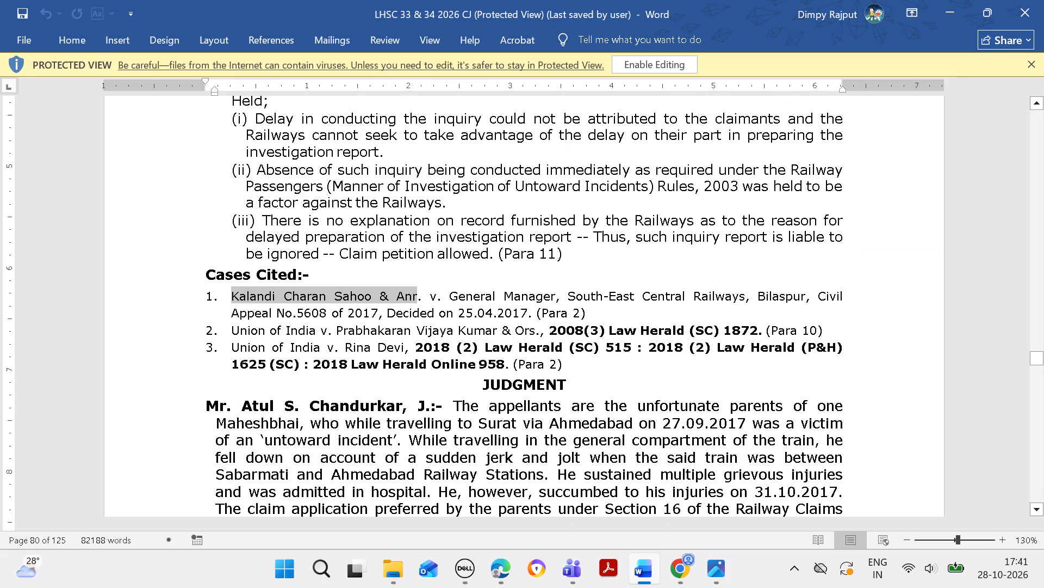
{"action": "left_click_drag", "start_coordinate": [416, 302], "coordinate": [426, 299]}
{"action": "key", "text": "ctrl+c"}
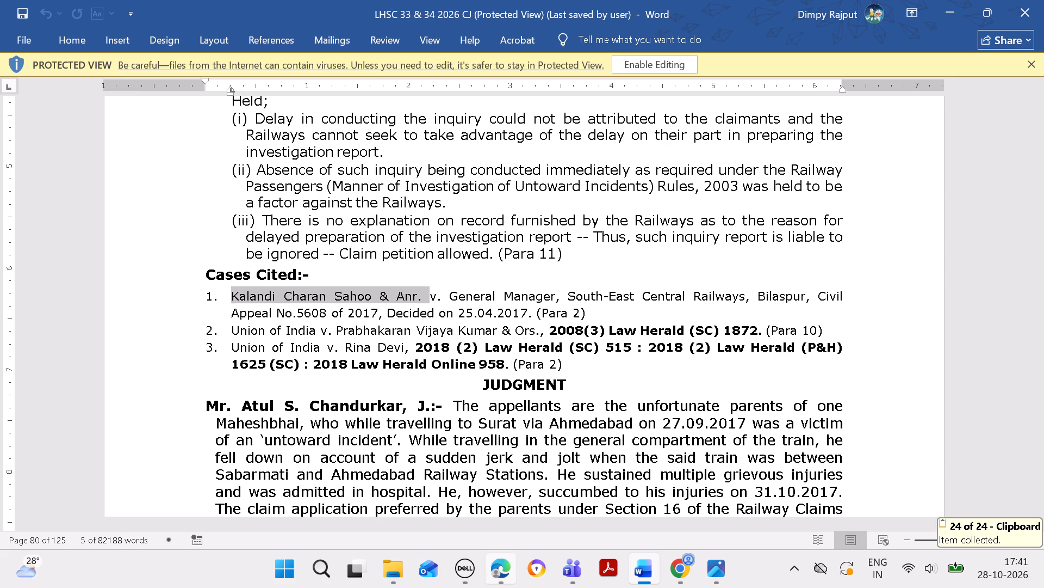
{"action": "left_click", "coordinate": [507, 577]}
{"action": "left_click", "coordinate": [501, 562]}
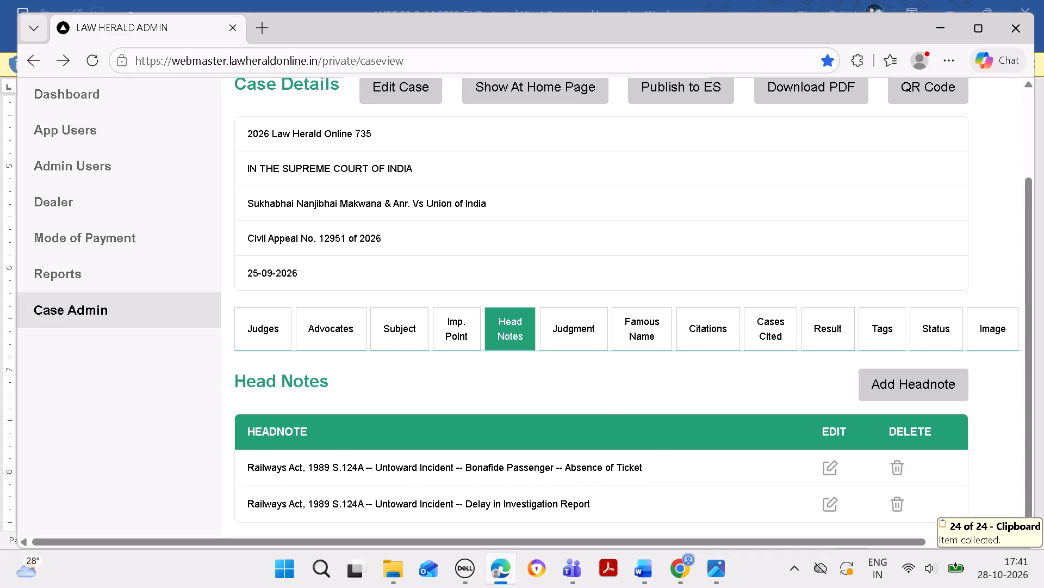
{"action": "scroll", "coordinate": [662, 383], "scroll_direction": "down", "scroll_amount": 2}
{"action": "left_click", "coordinate": [759, 334]}
{"action": "scroll", "coordinate": [757, 336], "scroll_direction": "down", "scroll_amount": 4}
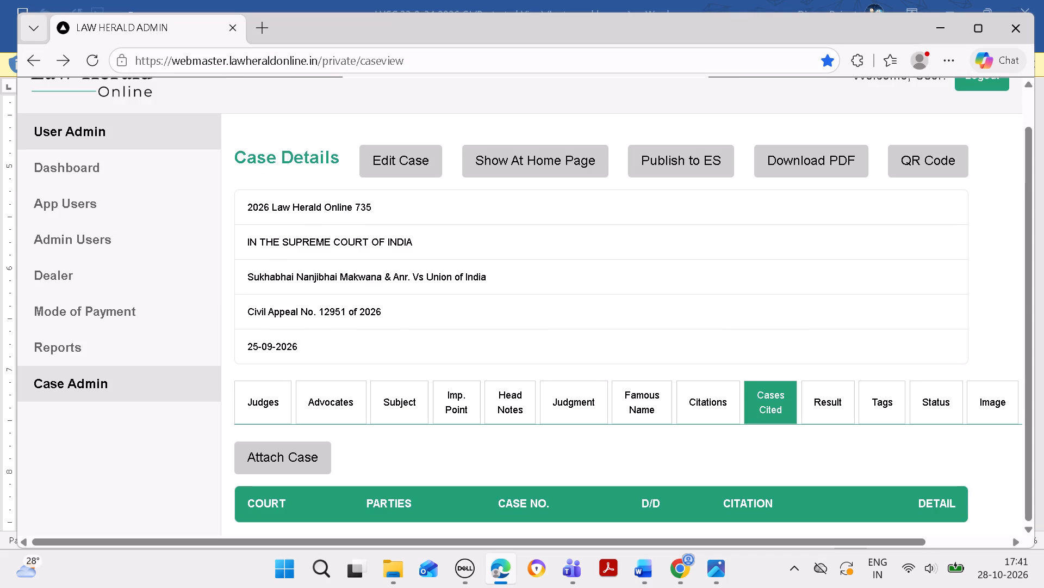
{"action": "left_click", "coordinate": [321, 455]}
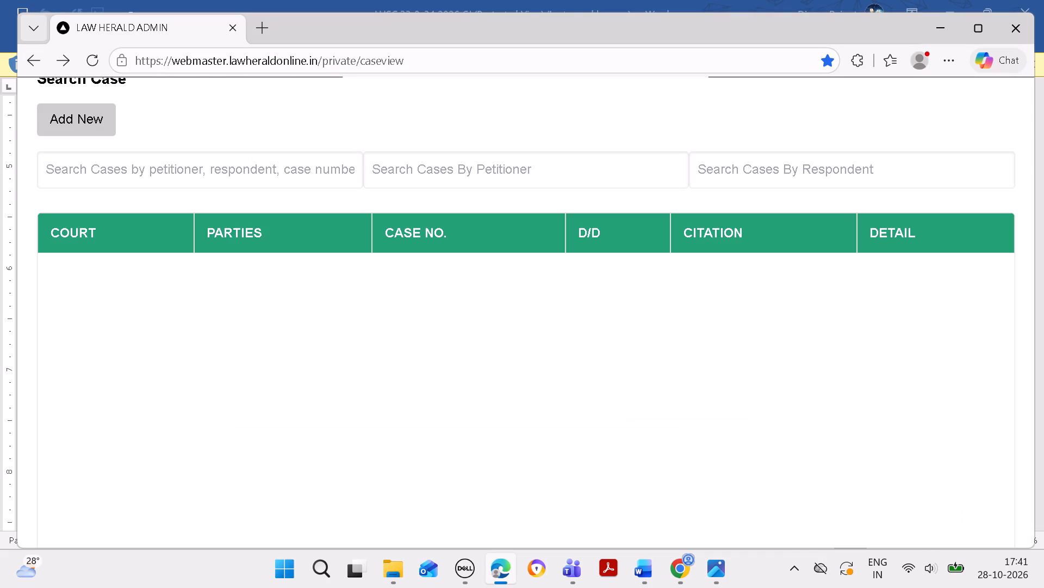
Search the existing cases by the copied petitioner name, shortened to leave out "& Anr.".
{"action": "left_click", "coordinate": [601, 165]}
{"action": "key", "text": "ctrl+v"}
{"action": "key", "text": "BackSpace"}
{"action": "key", "text": "BackSpace"}
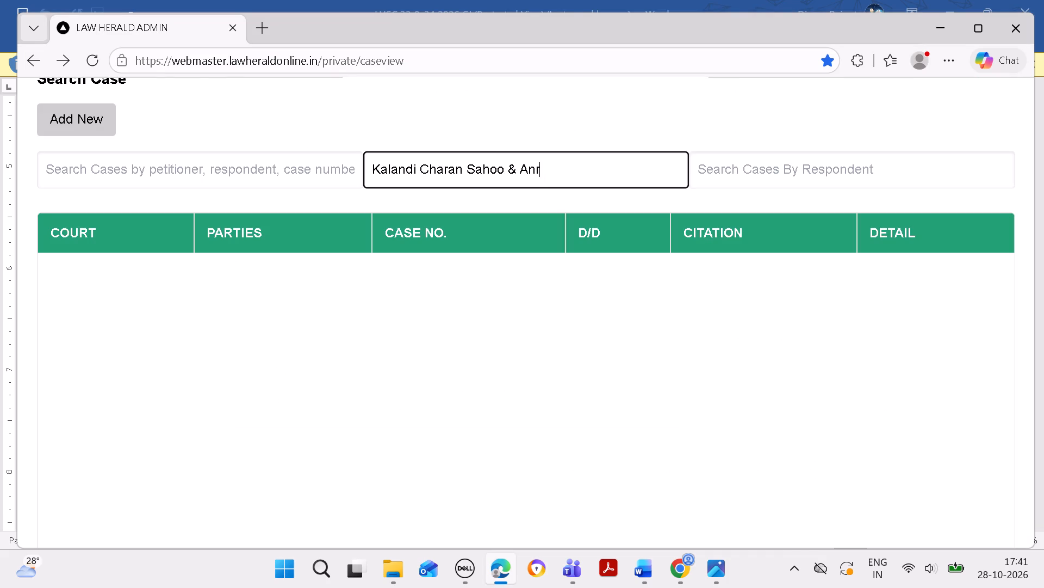
{"action": "key", "text": "BackSpace"}
{"action": "key", "text": "BackSpace"}
{"action": "key", "text": "BackSpace"}
{"action": "key", "text": "BackSpace"}
{"action": "key", "text": "BackSpace"}
{"action": "key", "text": "BackSpace"}
Start a new case entry and paste the full copied petitioner name, including "& Anr.", as its Petitioner.
{"action": "left_click", "coordinate": [94, 118]}
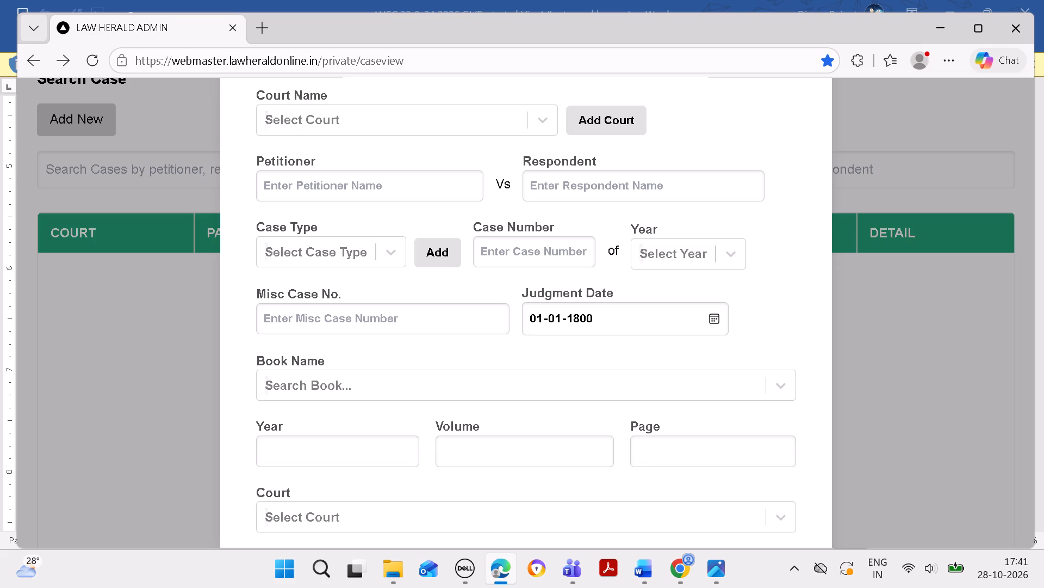
{"action": "left_click", "coordinate": [407, 180]}
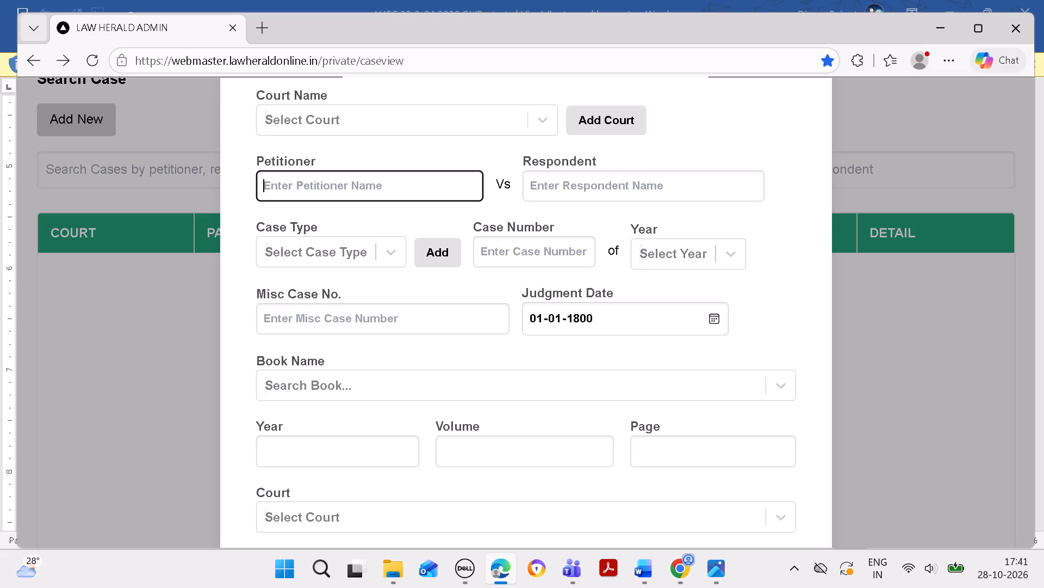
{"action": "key", "text": "ctrl+v"}
Copy the respondent "General Manager, South-East Central Railways, Bilaspur" from Word into the new case's Respondent on the Law Herald site.
{"action": "left_click_drag", "start_coordinate": [656, 574], "coordinate": [650, 571]}
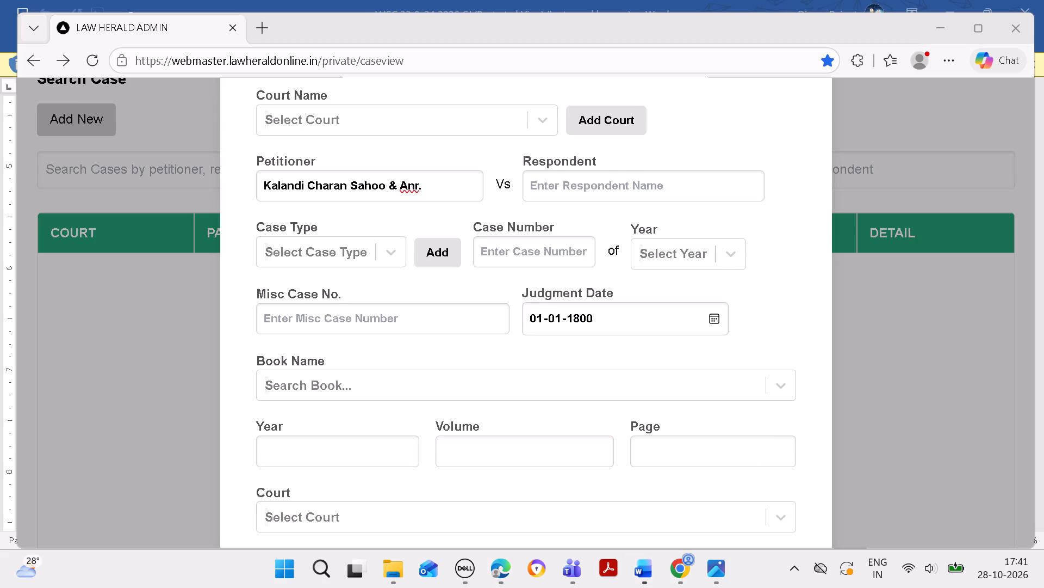
{"action": "left_click", "coordinate": [646, 564]}
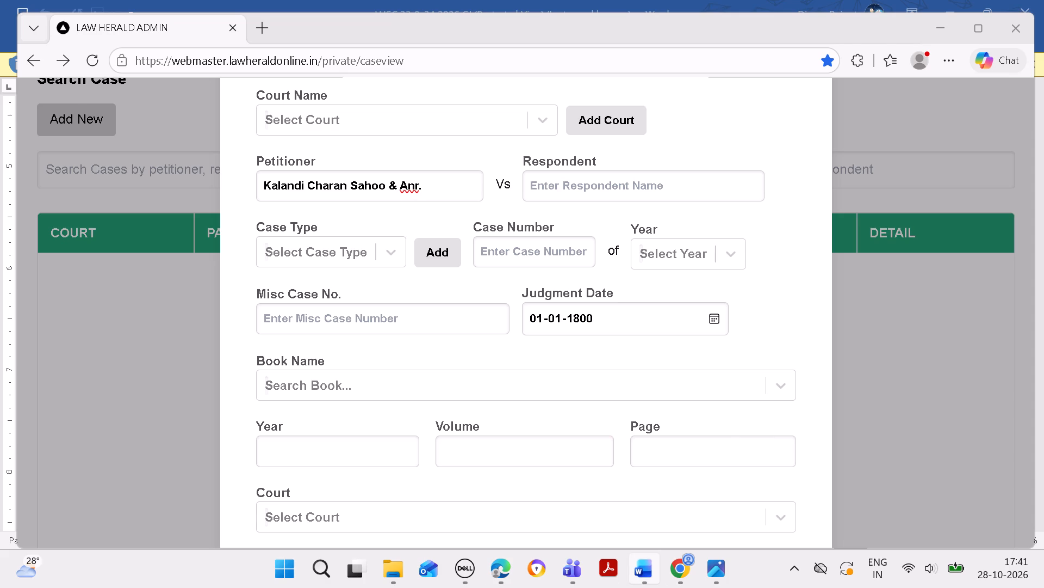
{"action": "left_click", "coordinate": [635, 571]}
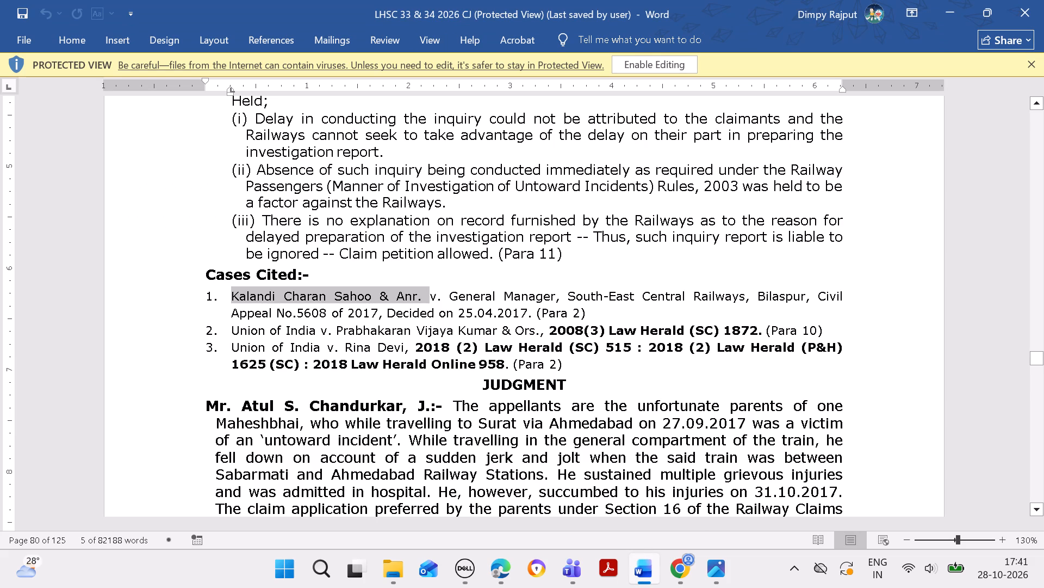
{"action": "left_click_drag", "start_coordinate": [449, 295], "coordinate": [692, 288]}
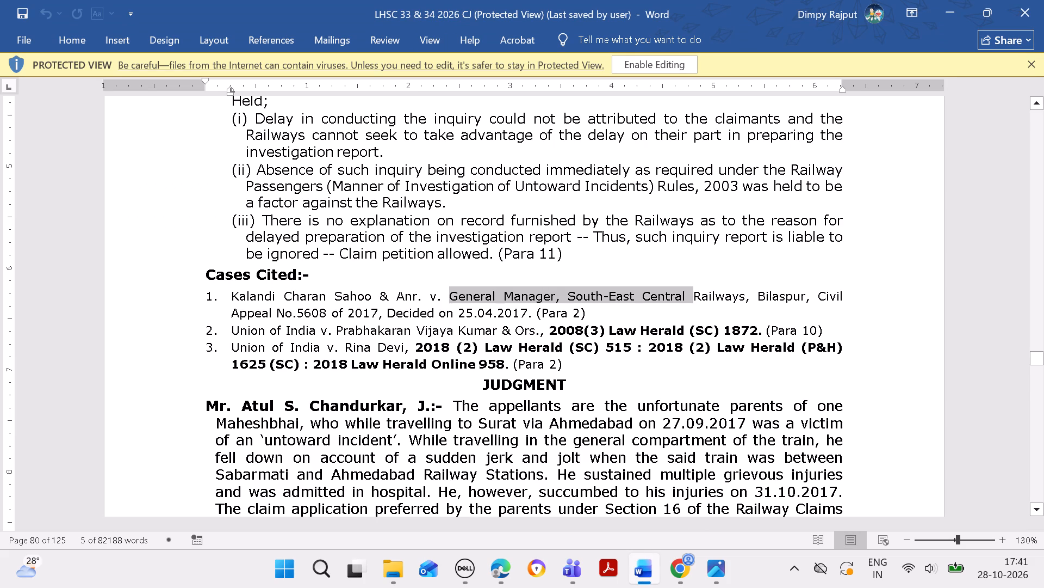
{"action": "left_click_drag", "start_coordinate": [692, 288], "coordinate": [796, 304]}
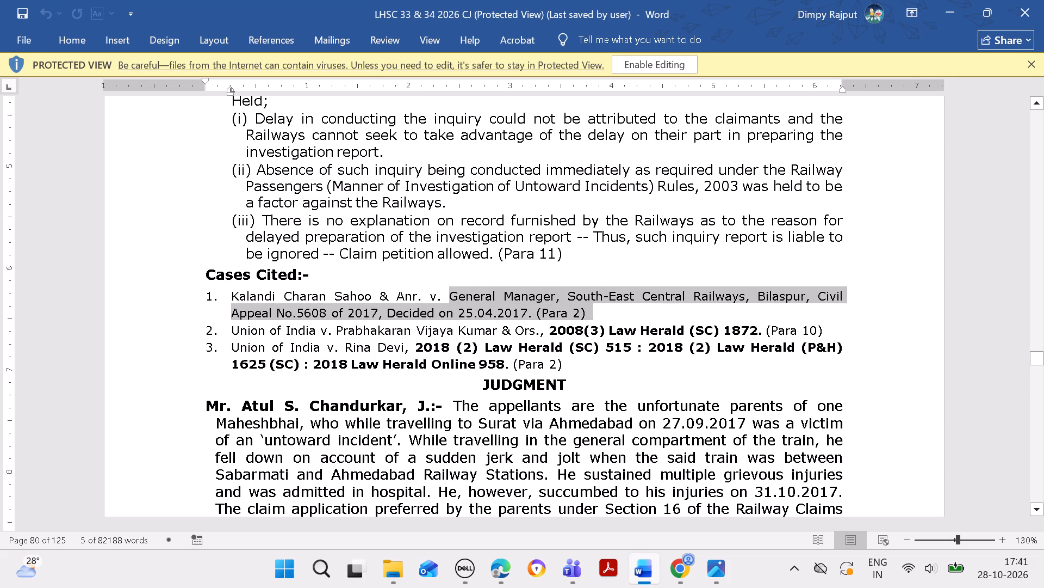
{"action": "left_click_drag", "start_coordinate": [796, 304], "coordinate": [800, 296]}
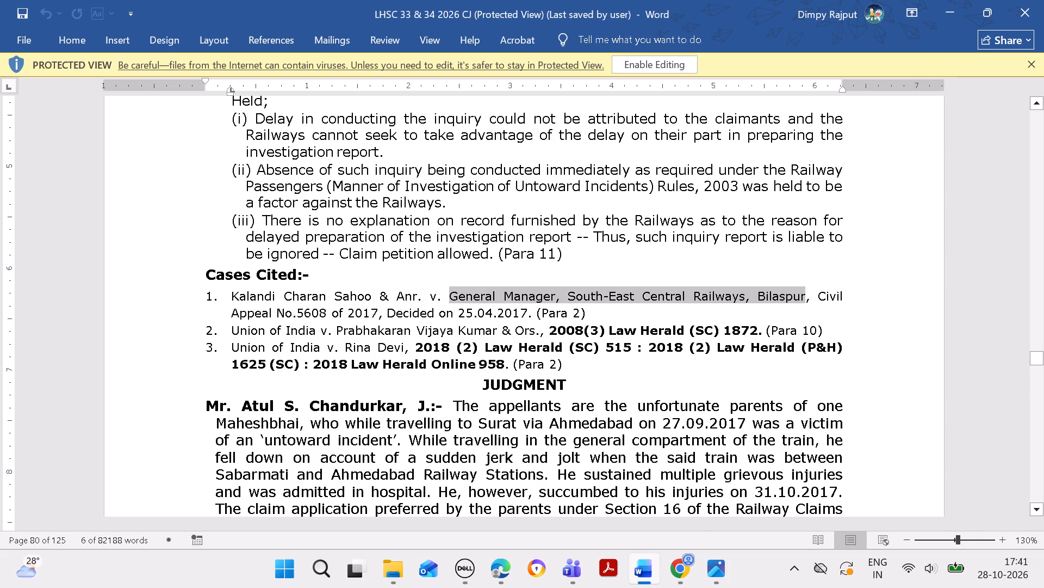
{"action": "key", "text": "ctrl+c"}
{"action": "left_click", "coordinate": [498, 575]}
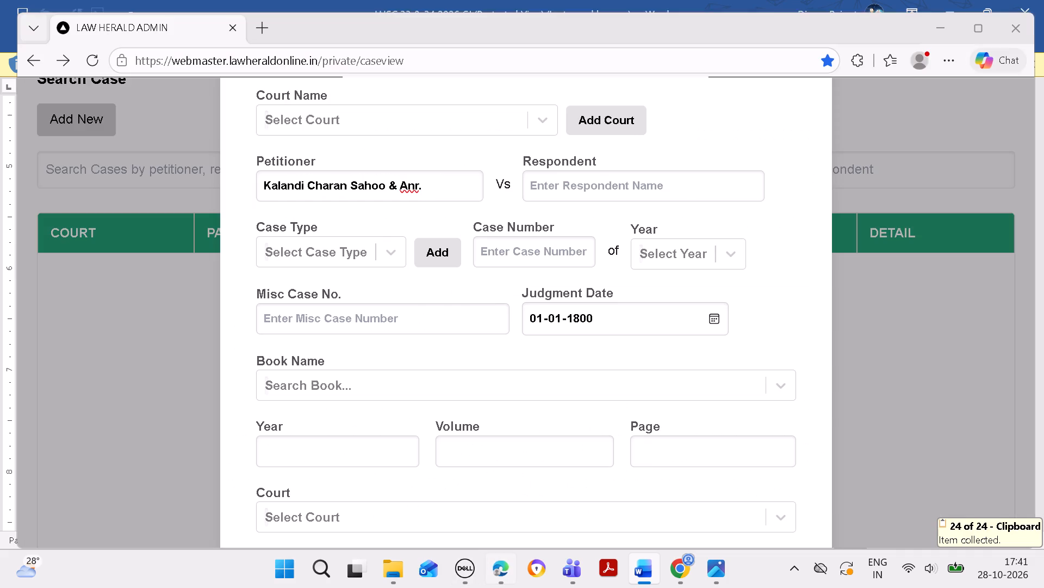
{"action": "left_click", "coordinate": [625, 192]}
{"action": "key", "text": "ctrl+v"}
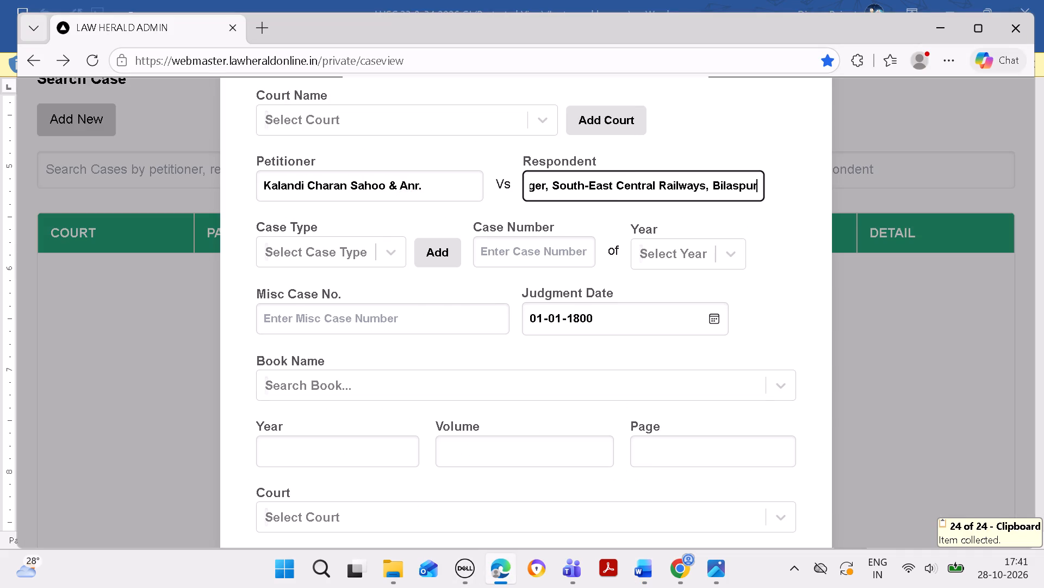
Copy "Civil Appeal No." from the first cited case in Word and set it as the new case's Case Type on the Law Herald site.
{"action": "left_click", "coordinate": [644, 565]}
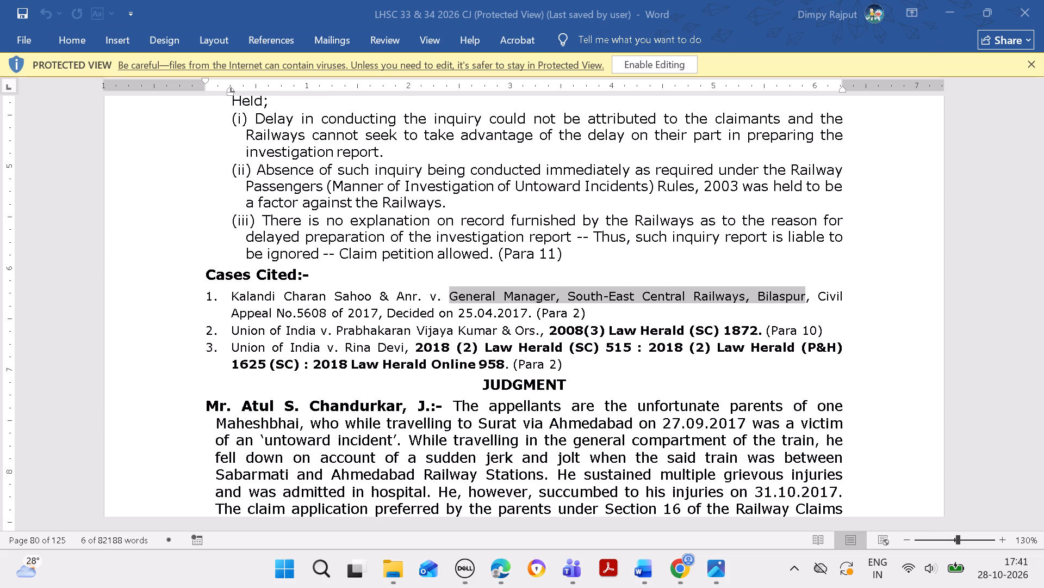
{"action": "left_click_drag", "start_coordinate": [816, 299], "coordinate": [838, 298]}
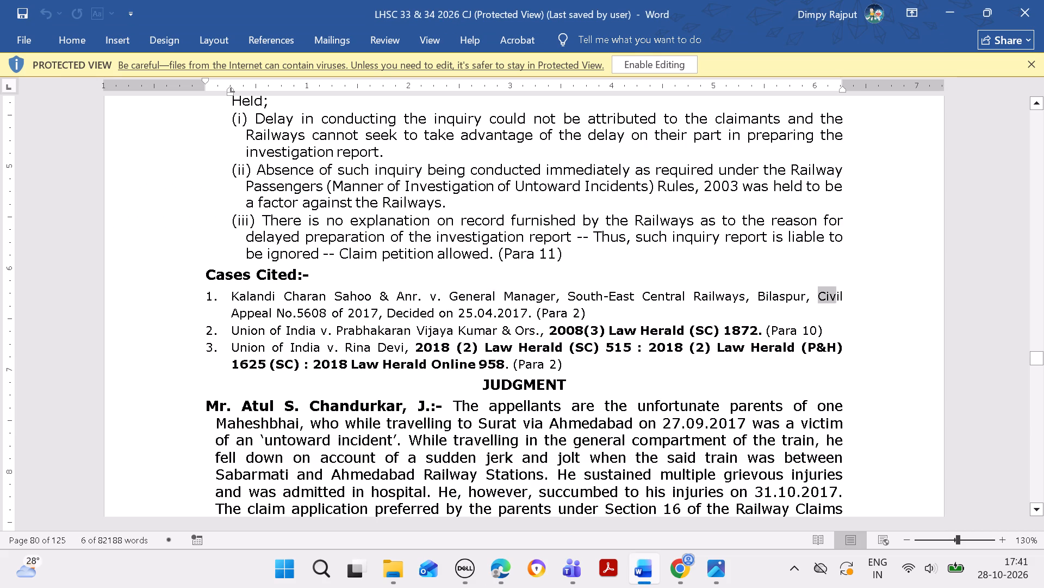
{"action": "left_click_drag", "start_coordinate": [838, 298], "coordinate": [301, 310]}
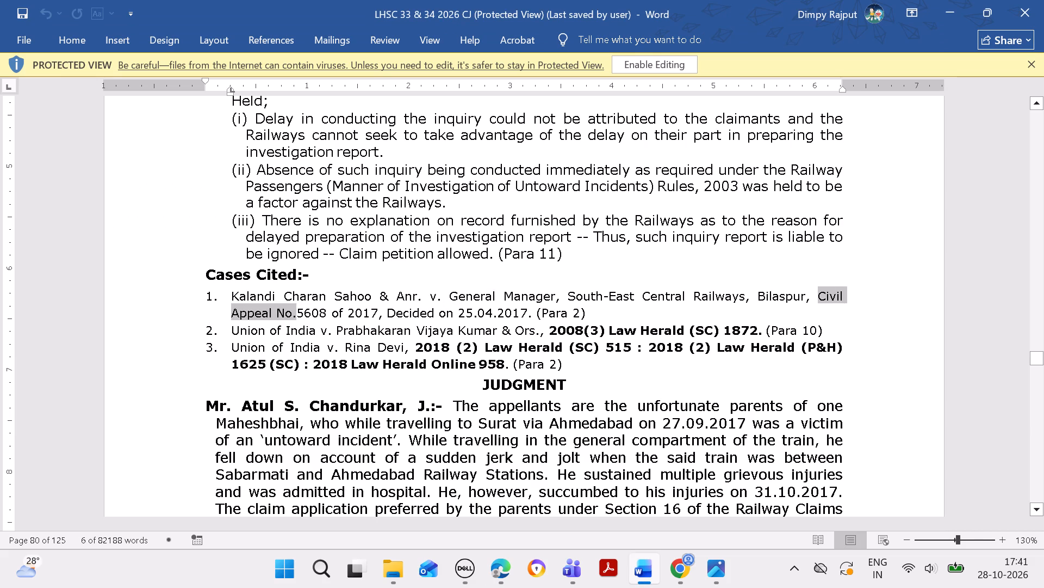
{"action": "key", "text": "ctrl+c"}
{"action": "key", "text": "ctrl+c"}
{"action": "left_click", "coordinate": [513, 572]}
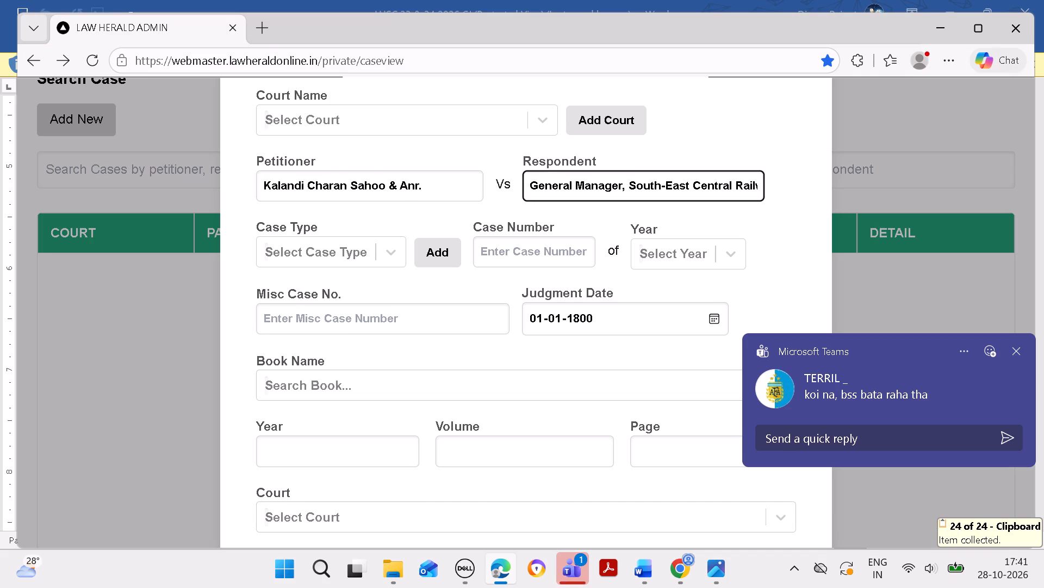
{"action": "left_click", "coordinate": [330, 253]}
{"action": "key", "text": "ctrl+v"}
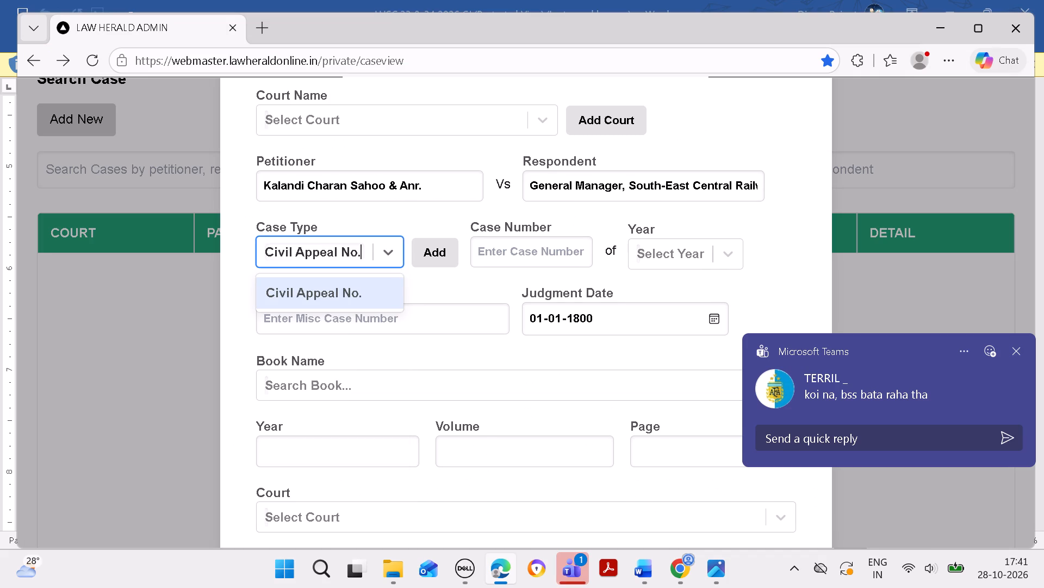
{"action": "left_click", "coordinate": [342, 289]}
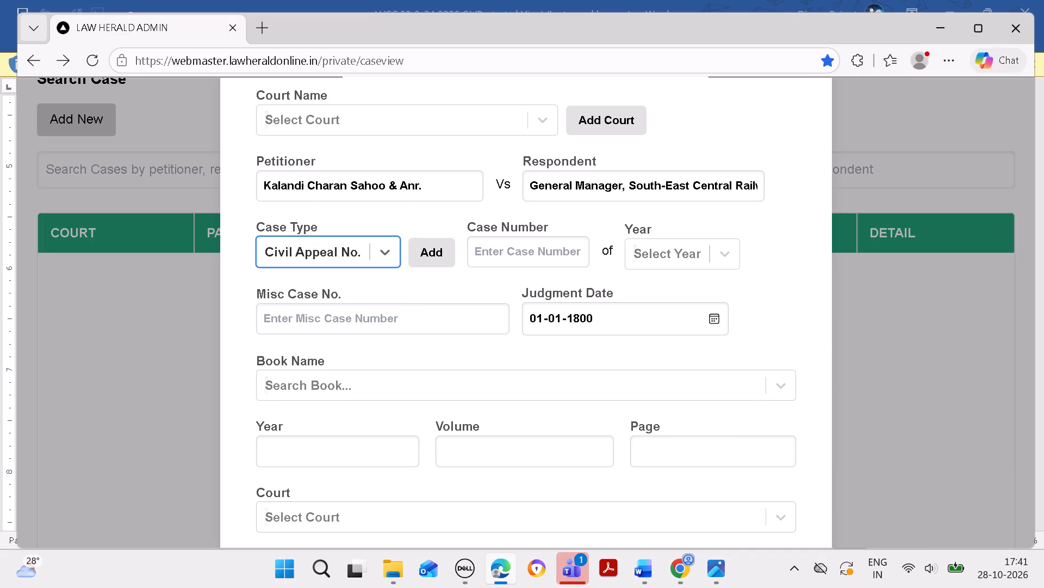
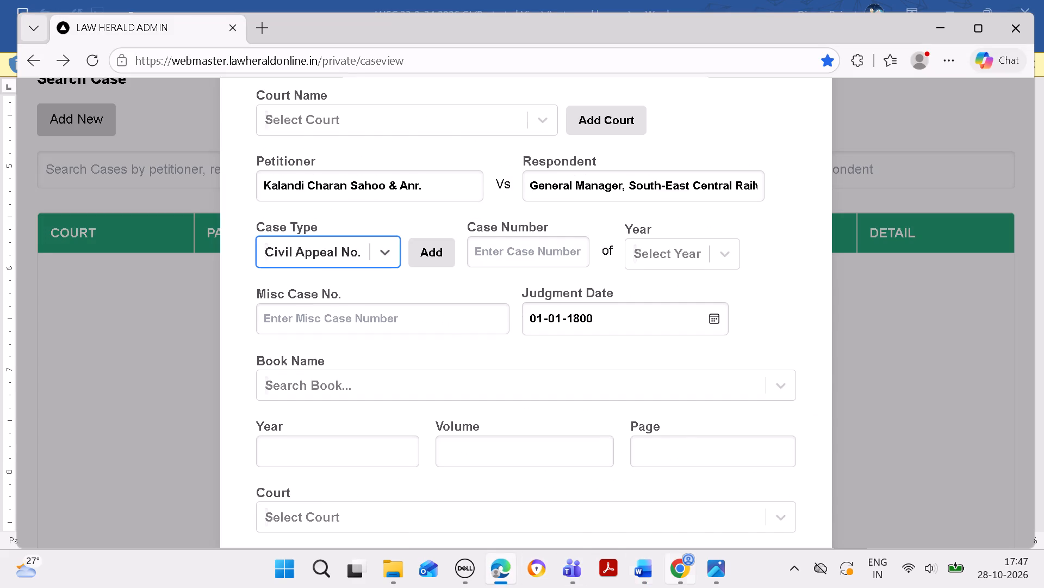
Switch to Word and select the case number 5608 in the first cited case for the new case entry.
{"action": "left_click", "coordinate": [655, 575]}
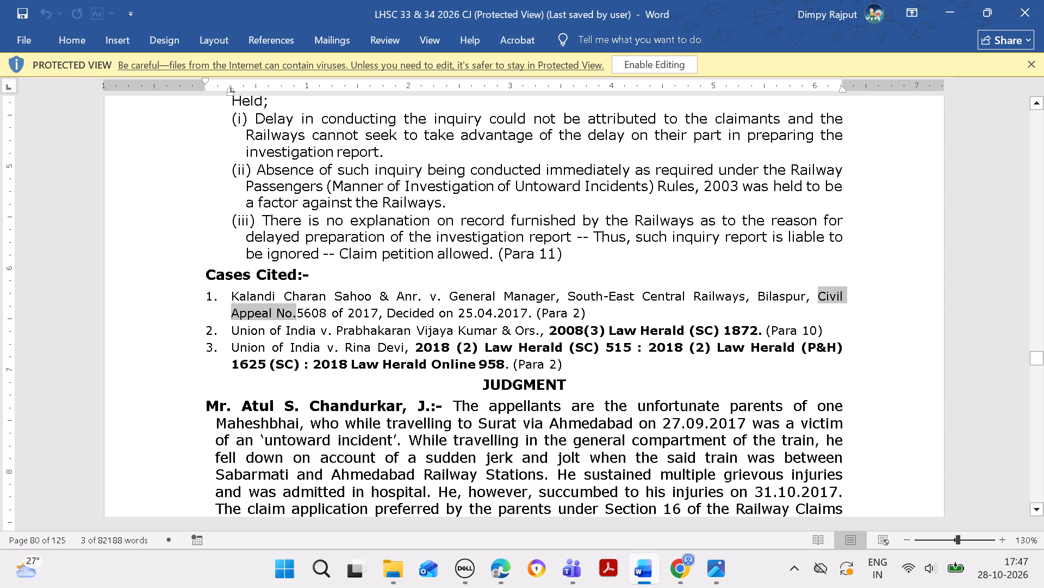
{"action": "left_click_drag", "start_coordinate": [300, 309], "coordinate": [324, 312]}
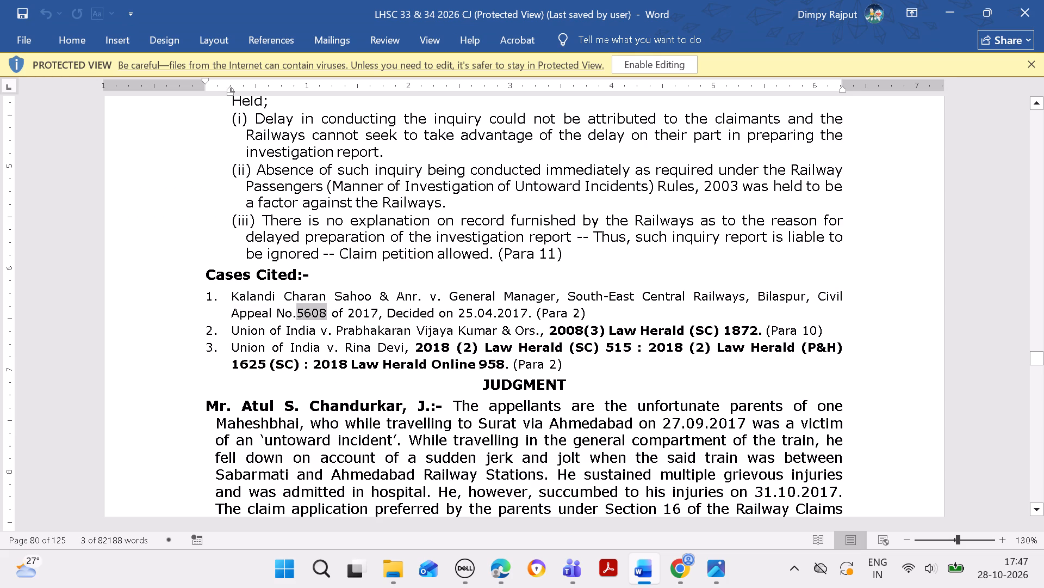
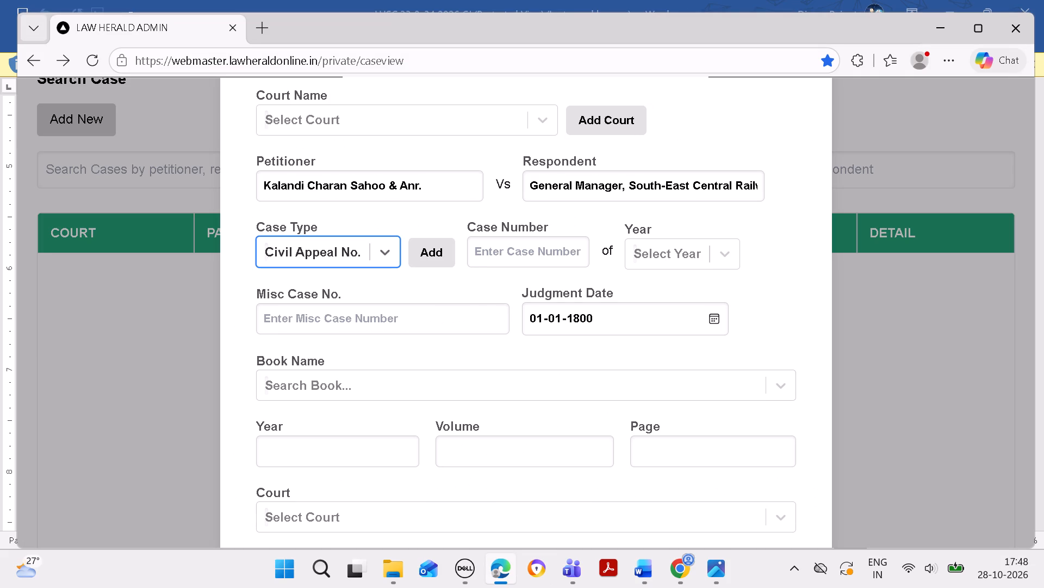
Enter 5608 as the case number in the new cited-case form in Edge.
{"action": "left_click", "coordinate": [524, 259]}
{"action": "key", "text": "ctrl+v"}
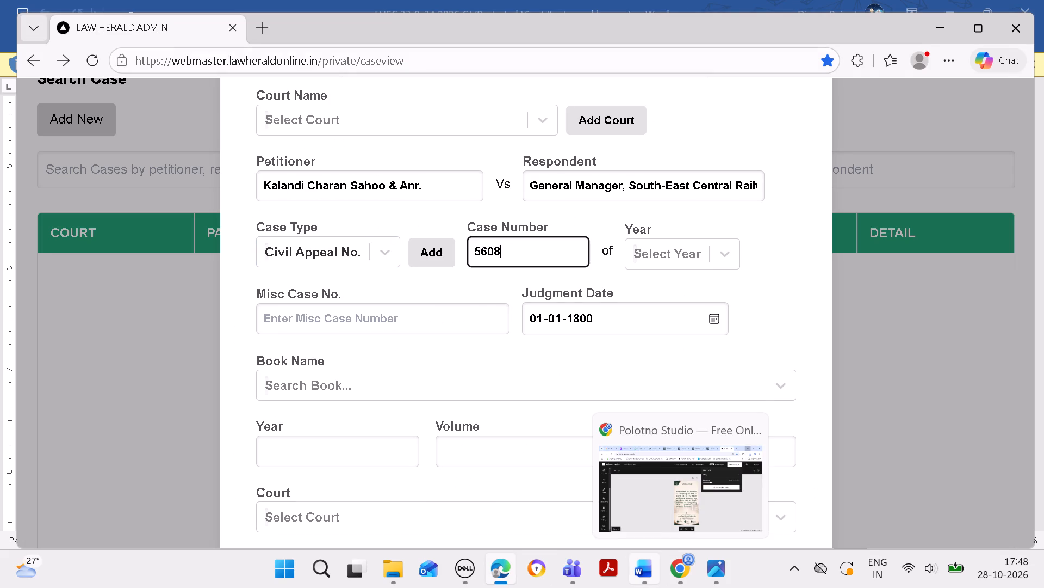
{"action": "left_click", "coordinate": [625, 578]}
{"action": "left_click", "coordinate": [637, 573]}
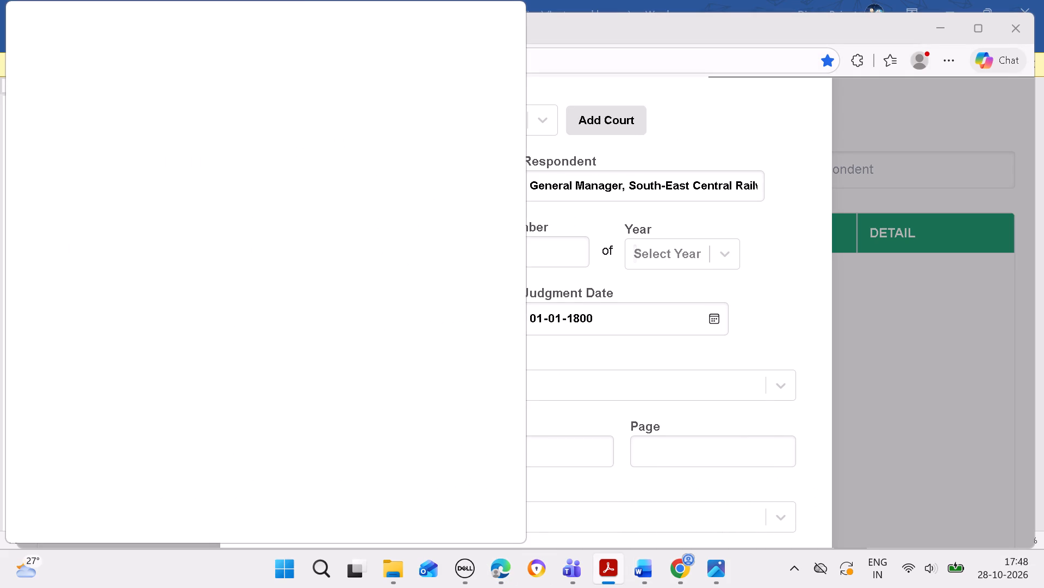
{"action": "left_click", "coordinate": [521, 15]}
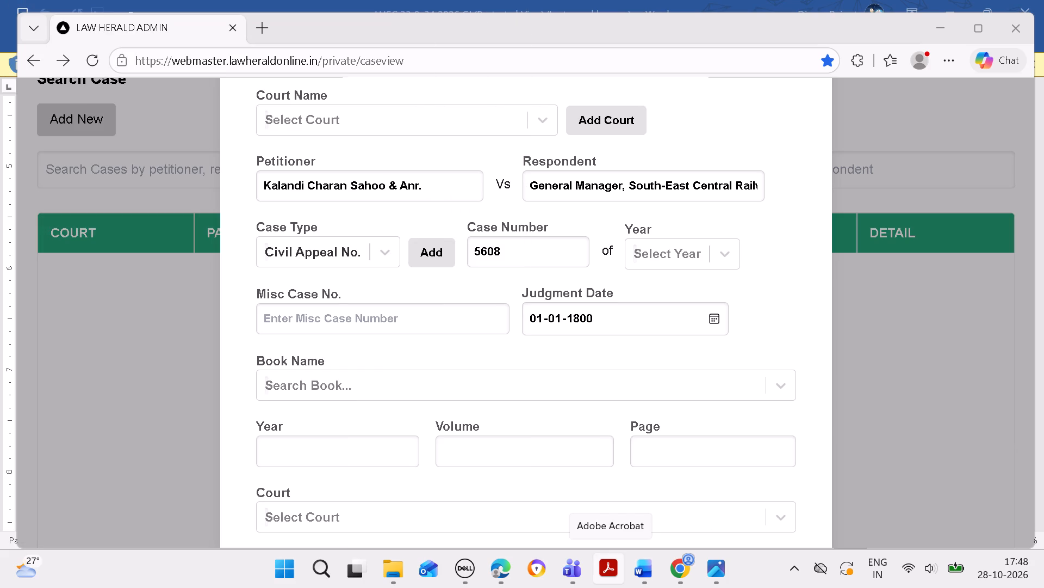
Using the first cited case in the Word document, set the case year in the new case form to 2017.
{"action": "left_click", "coordinate": [636, 571]}
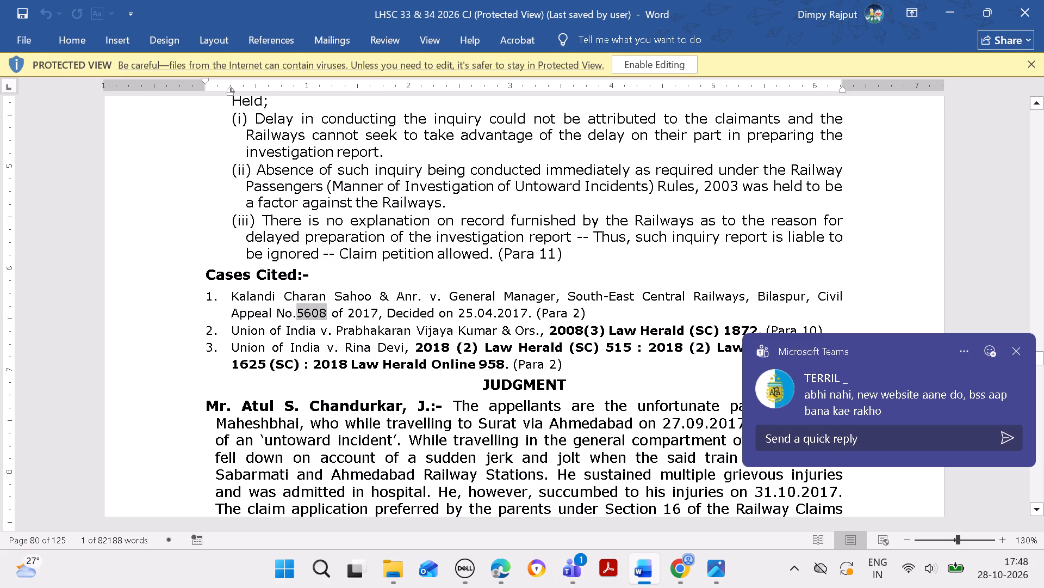
{"action": "left_click_drag", "start_coordinate": [351, 310], "coordinate": [374, 316]}
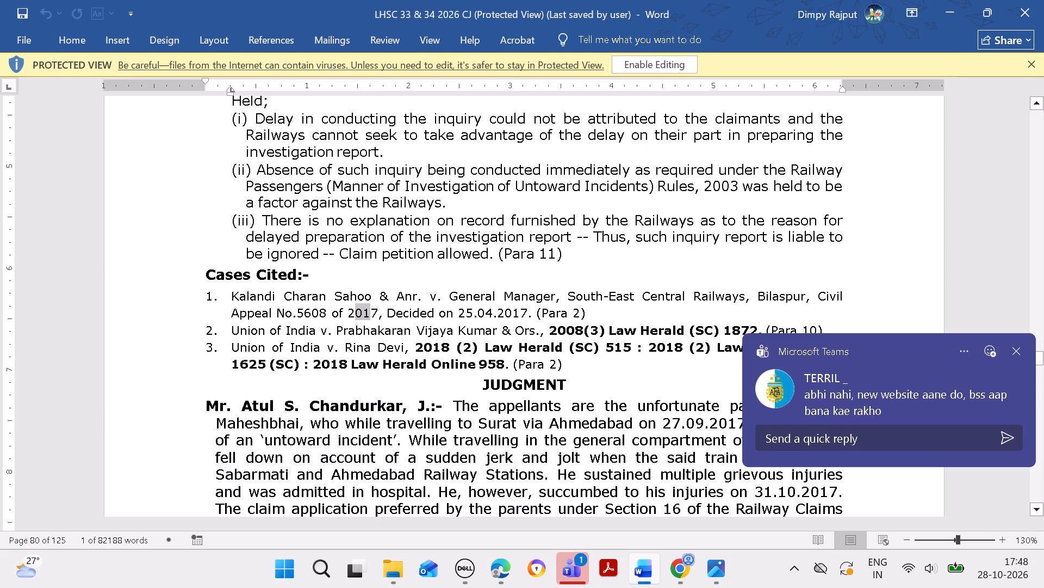
{"action": "left_click_drag", "start_coordinate": [374, 316], "coordinate": [377, 316]}
{"action": "key", "text": "ctrl+c"}
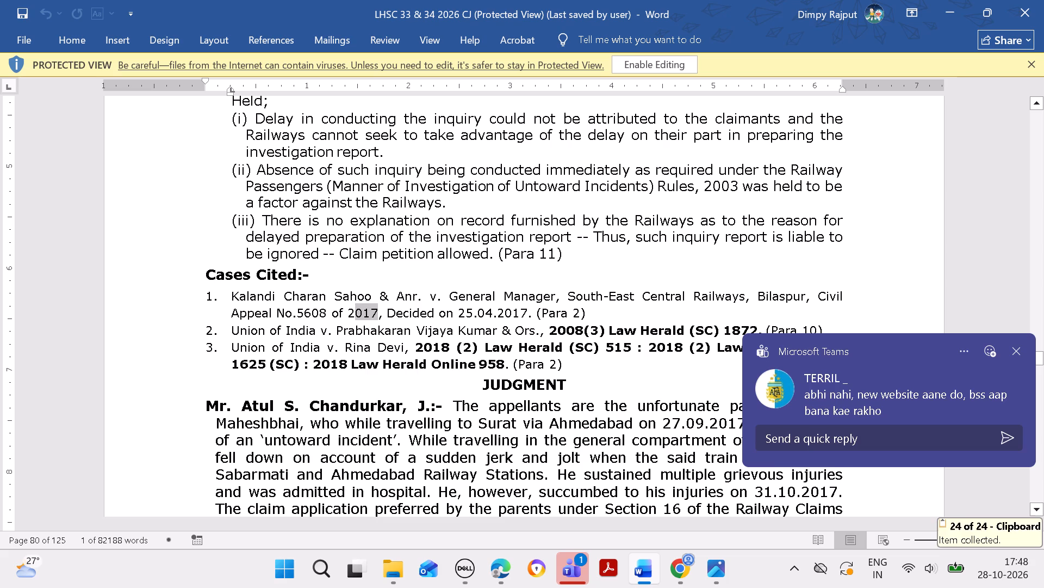
{"action": "left_click", "coordinate": [504, 560]}
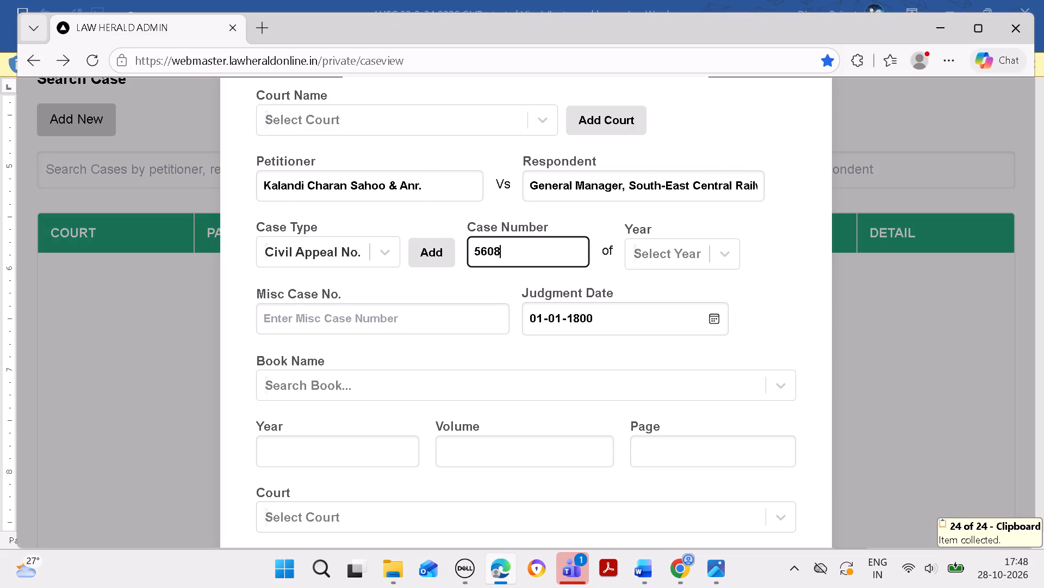
{"action": "left_click", "coordinate": [672, 241]}
{"action": "key", "text": "ctrl+c"}
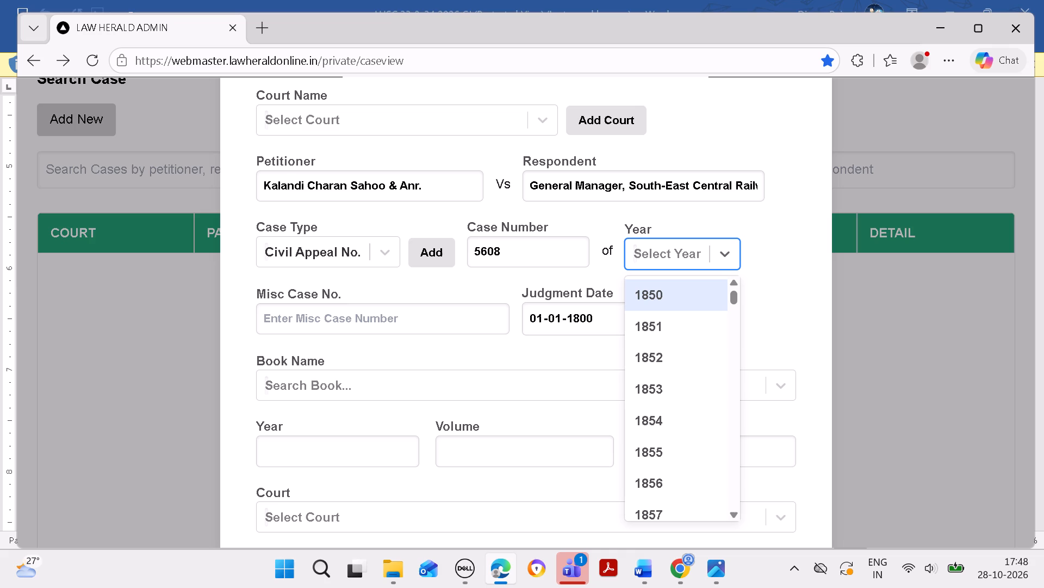
{"action": "key", "text": "ctrl+v"}
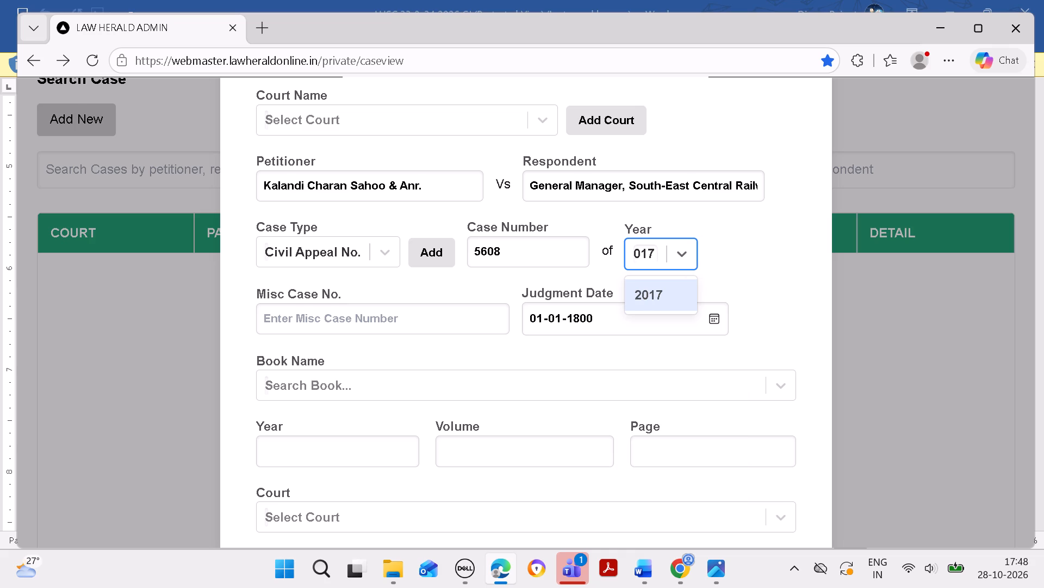
{"action": "left_click", "coordinate": [655, 288]}
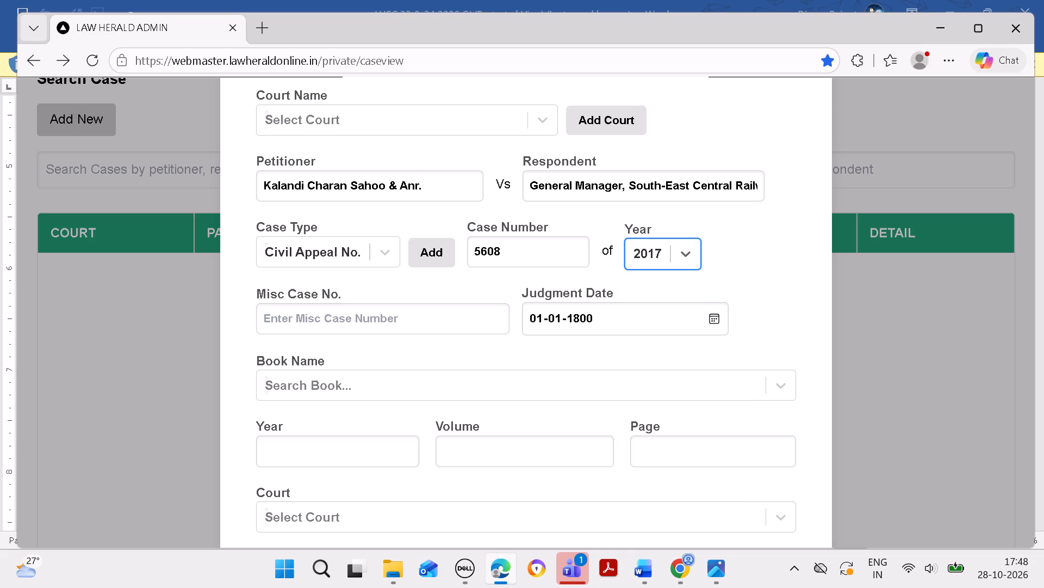
Check the first cited case's decision date in Word and set the form's judgment date to 25-04-2017.
{"action": "left_click", "coordinate": [651, 560]}
{"action": "left_click", "coordinate": [650, 556]}
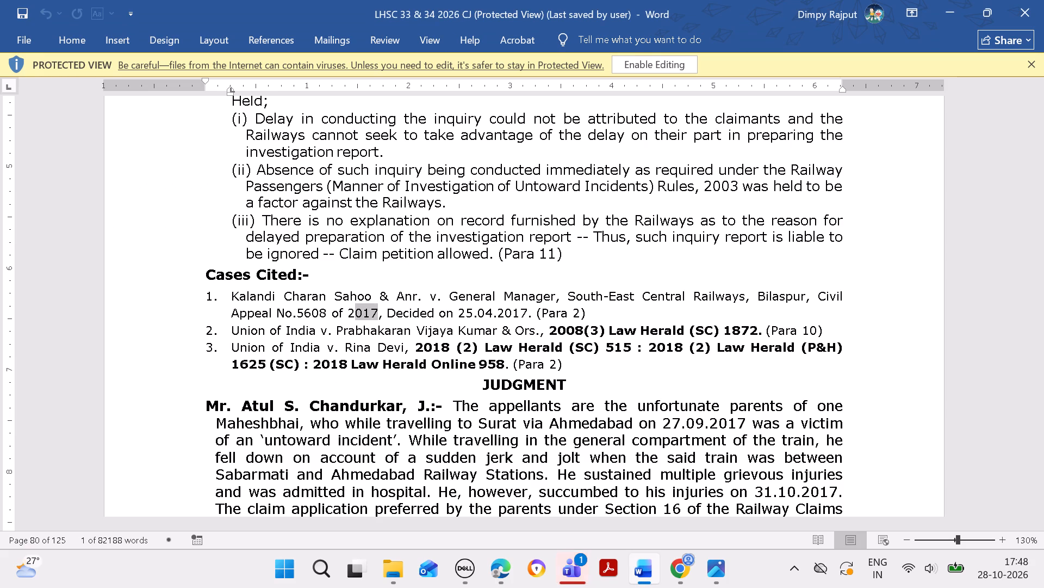
{"action": "left_click", "coordinate": [509, 564]}
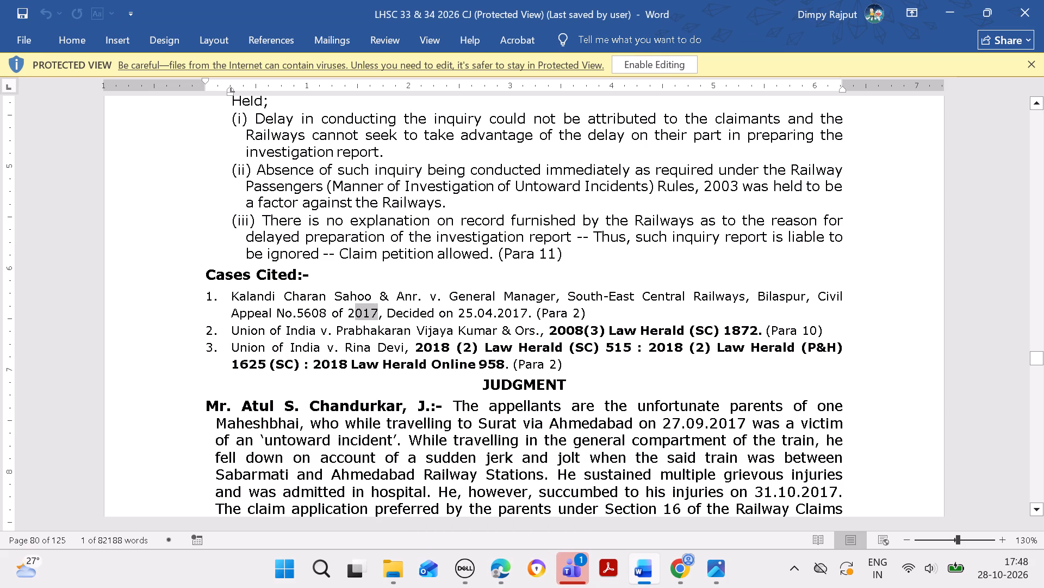
{"action": "left_click", "coordinate": [507, 572]}
{"action": "left_click", "coordinate": [508, 567]}
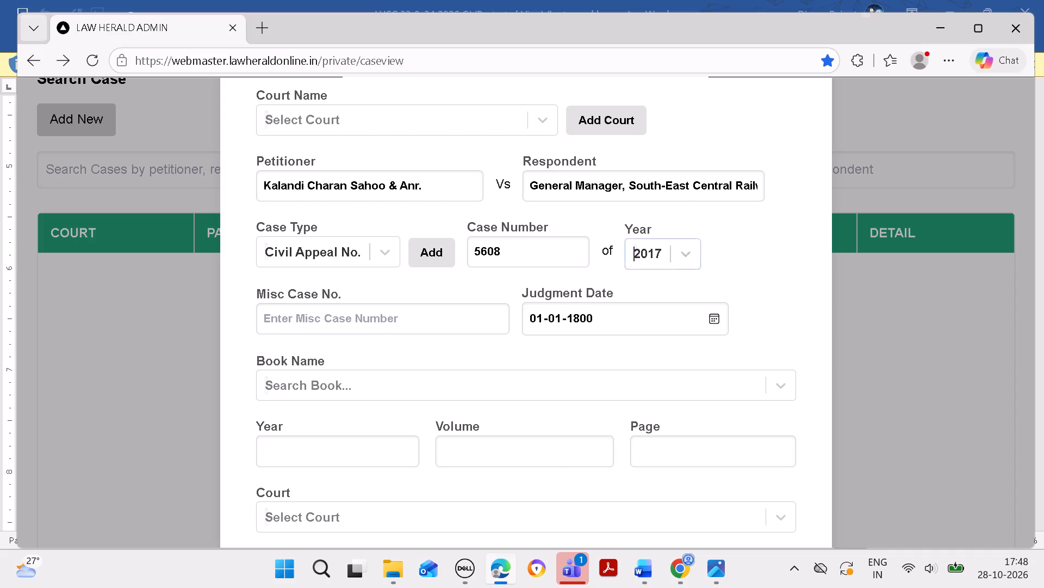
{"action": "left_click", "coordinate": [545, 326]}
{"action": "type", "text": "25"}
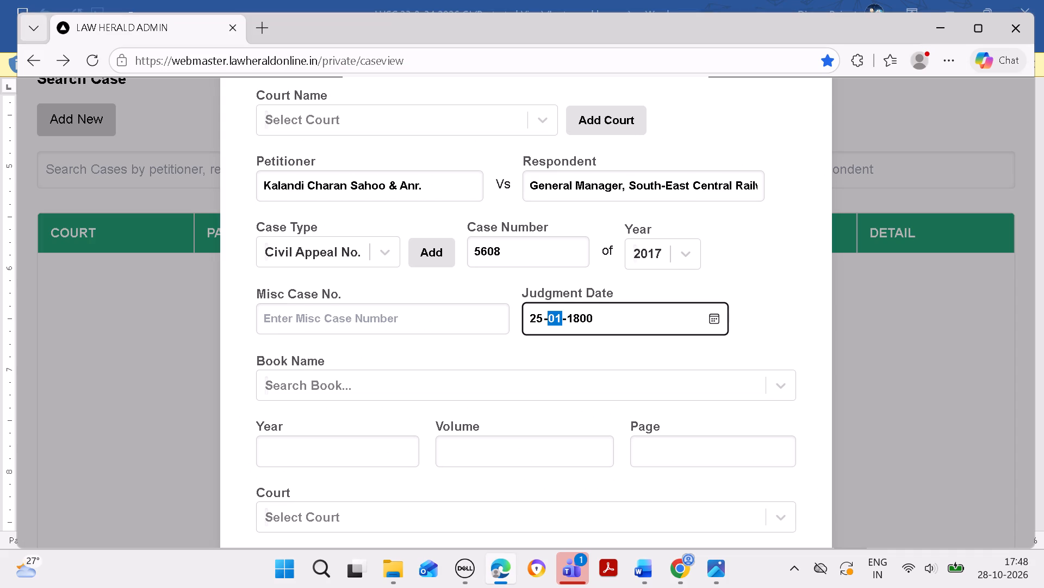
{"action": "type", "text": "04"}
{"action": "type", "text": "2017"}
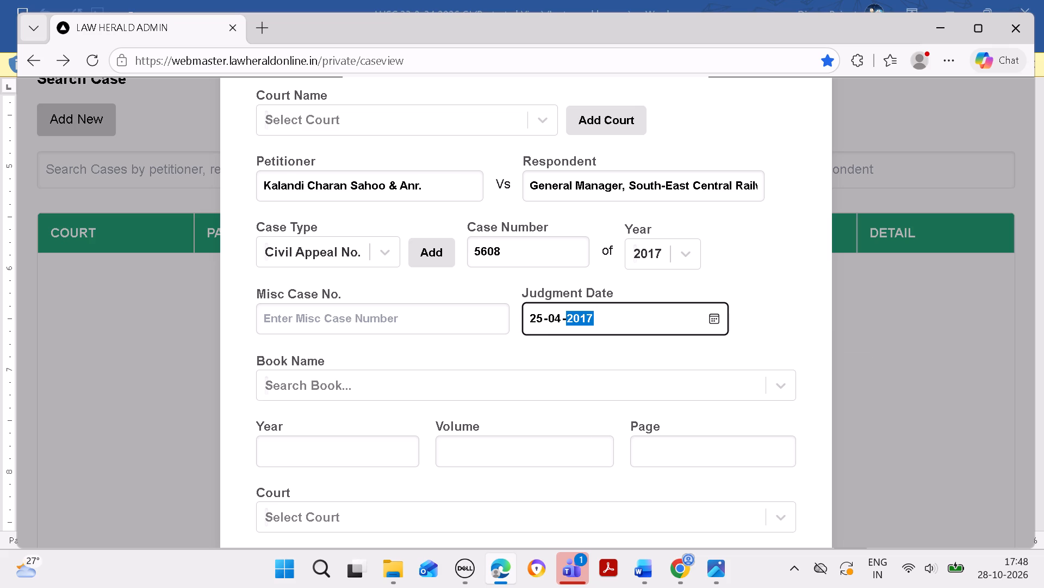
Leave the book name empty, fill the citation's year, volume and page with a dash, and choose the blank ( ) court.
{"action": "left_click", "coordinate": [570, 391]}
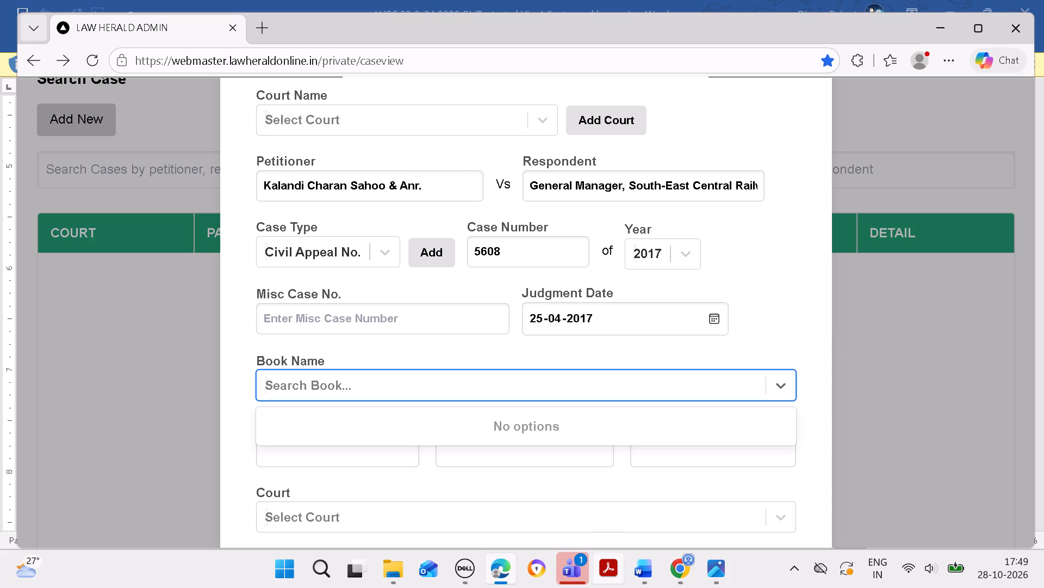
{"action": "left_click", "coordinate": [633, 570]}
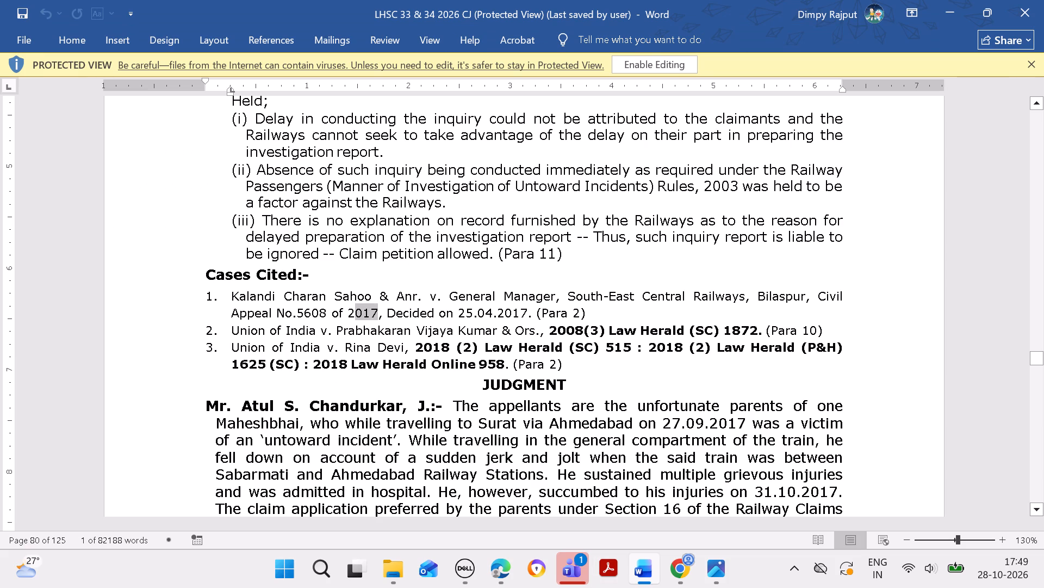
{"action": "left_click", "coordinate": [505, 577]}
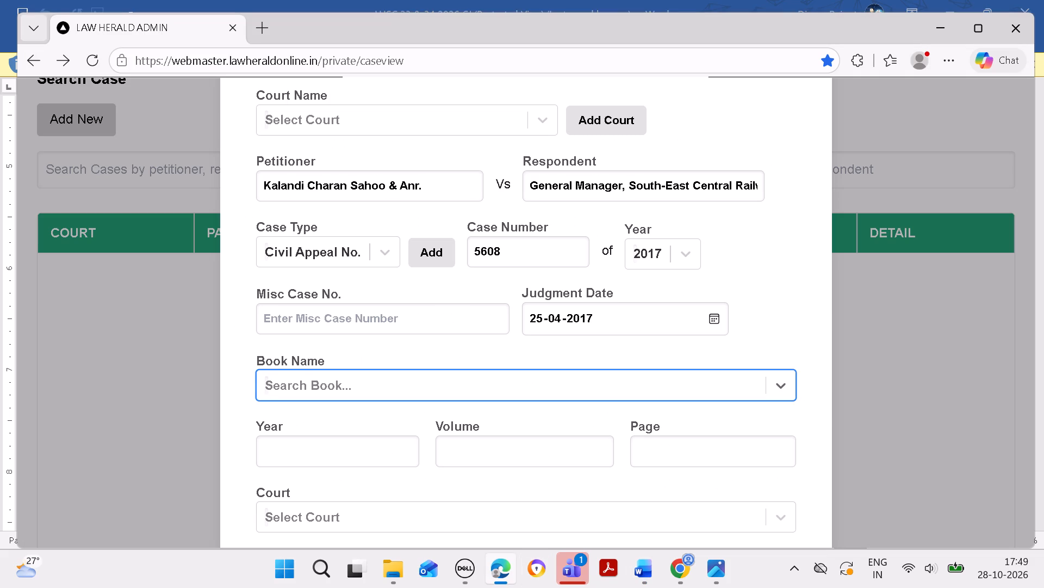
{"action": "left_click", "coordinate": [375, 453]}
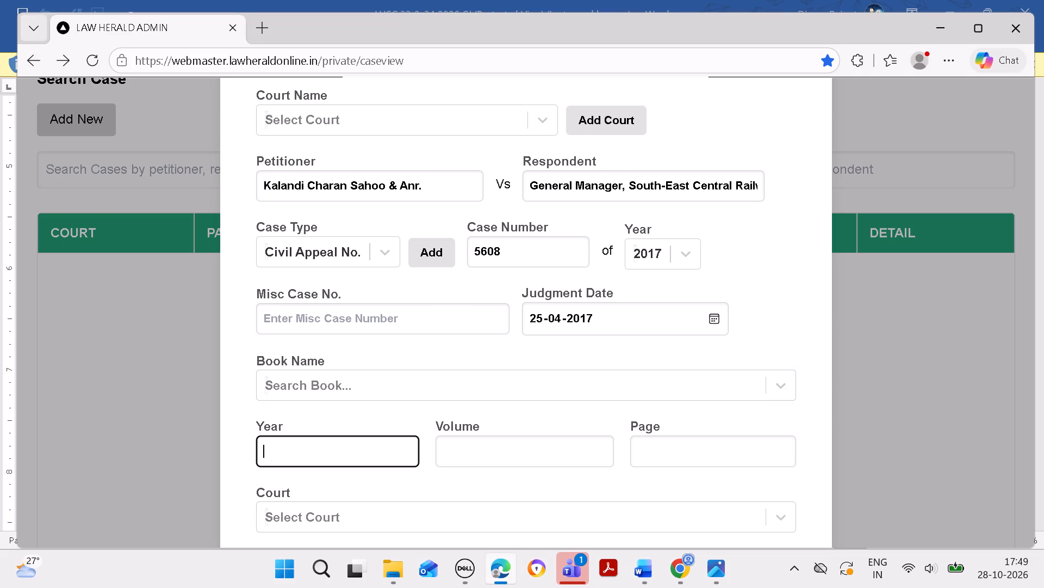
{"action": "key", "text": "minus"}
{"action": "left_click", "coordinate": [514, 457]}
{"action": "key", "text": "minus"}
{"action": "left_click", "coordinate": [668, 462]}
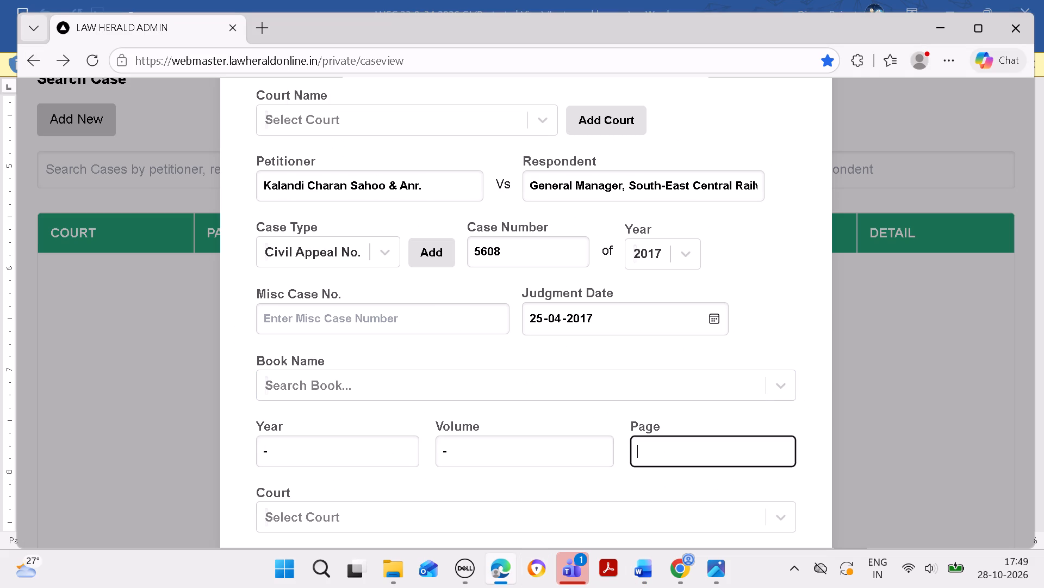
{"action": "key", "text": "minus"}
{"action": "left_click", "coordinate": [671, 506]}
{"action": "left_click", "coordinate": [667, 542]}
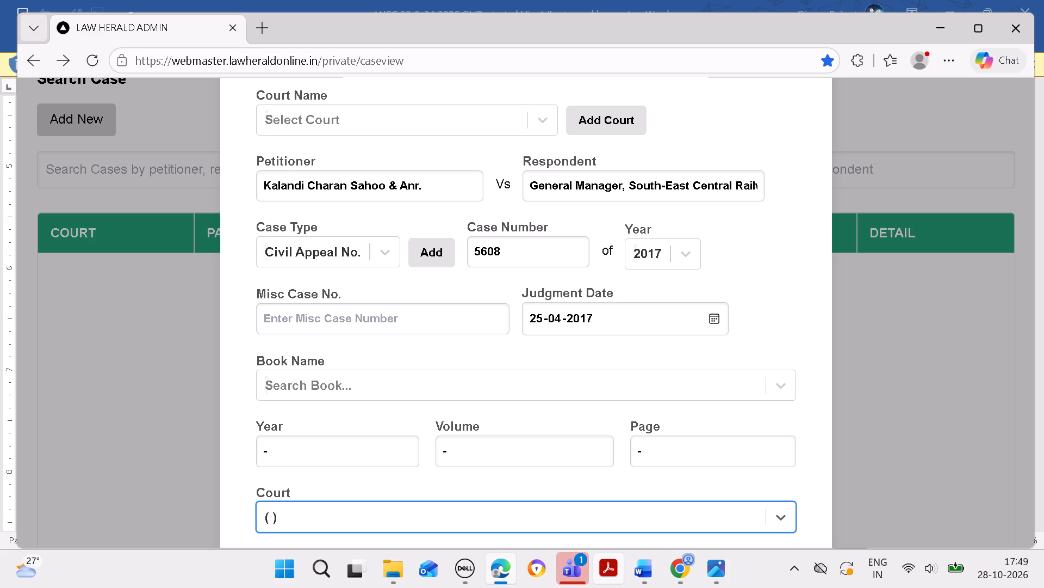
Recheck the first cited case in Word, then submit the new case so it is attached under Cases Cited.
{"action": "left_click", "coordinate": [638, 573]}
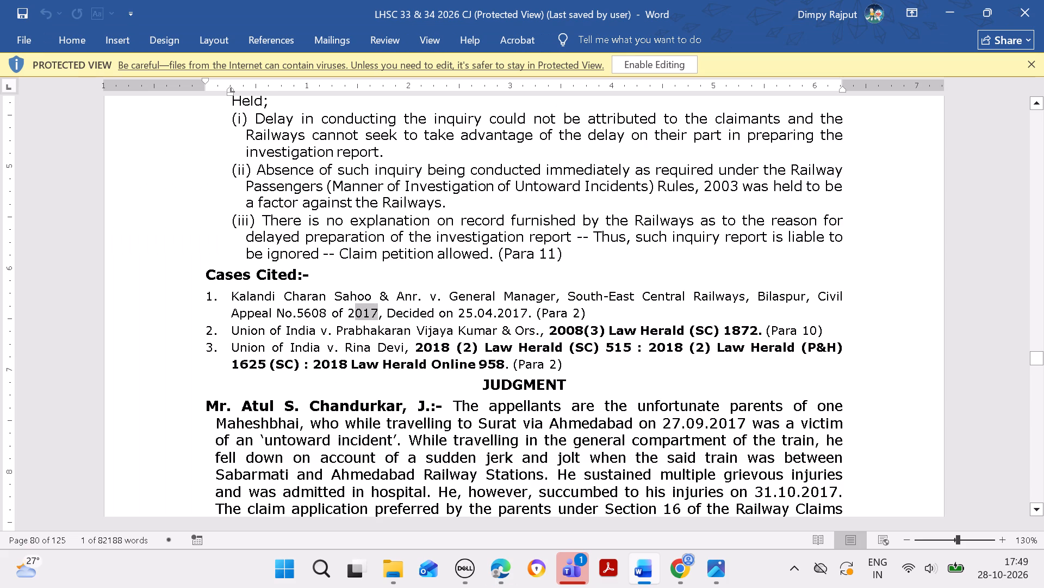
{"action": "left_click", "coordinate": [512, 573]}
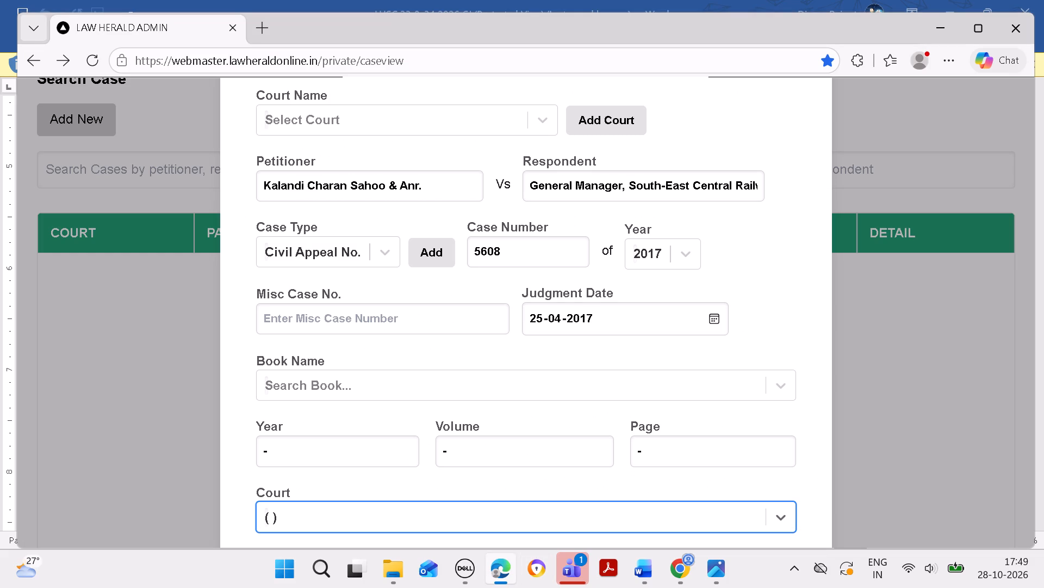
{"action": "key", "text": "Return"}
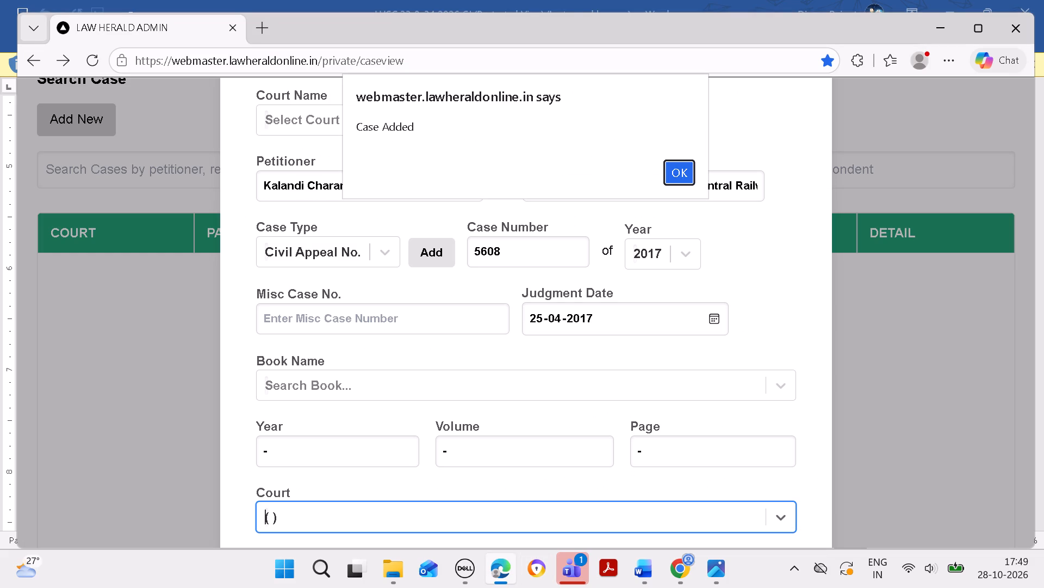
{"action": "left_click", "coordinate": [693, 175]}
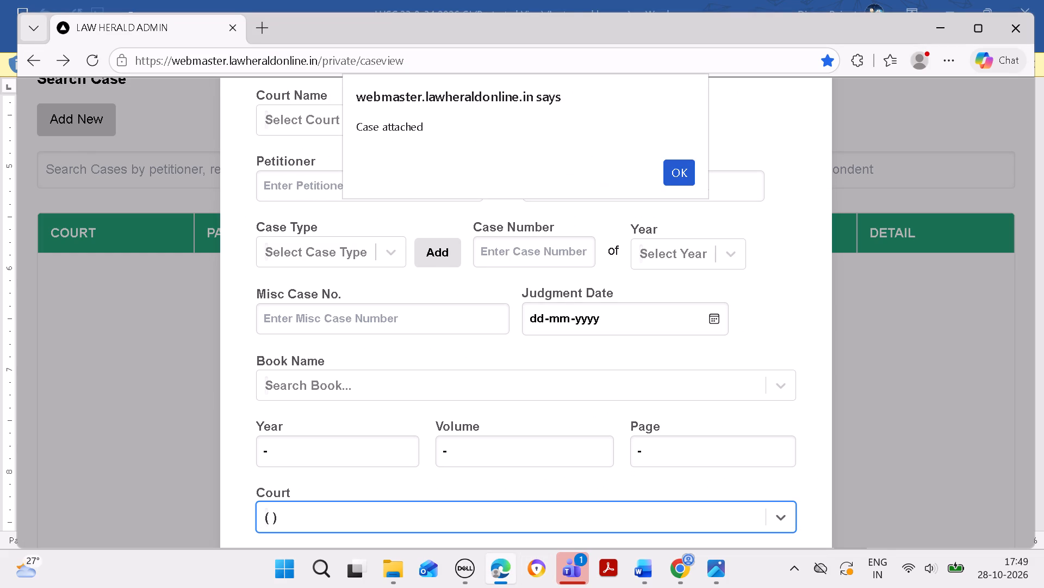
{"action": "left_click", "coordinate": [685, 170]}
{"action": "scroll", "coordinate": [672, 228], "scroll_direction": "down", "scroll_amount": 6}
Copy the petitioner Union of India from the second cited case in Word and search by petitioner for a case to attach.
{"action": "left_click", "coordinate": [648, 563]}
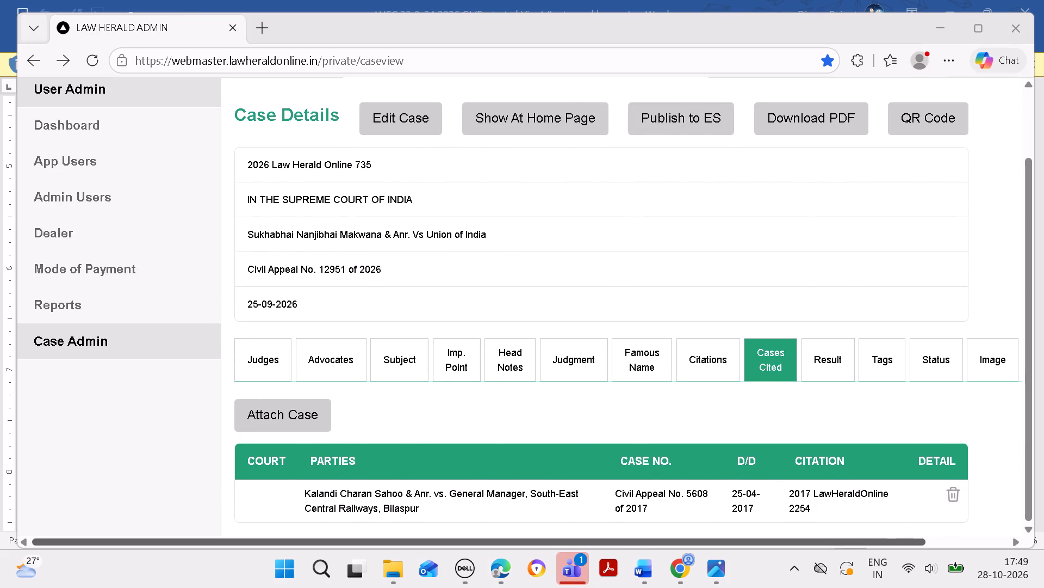
{"action": "left_click", "coordinate": [645, 556]}
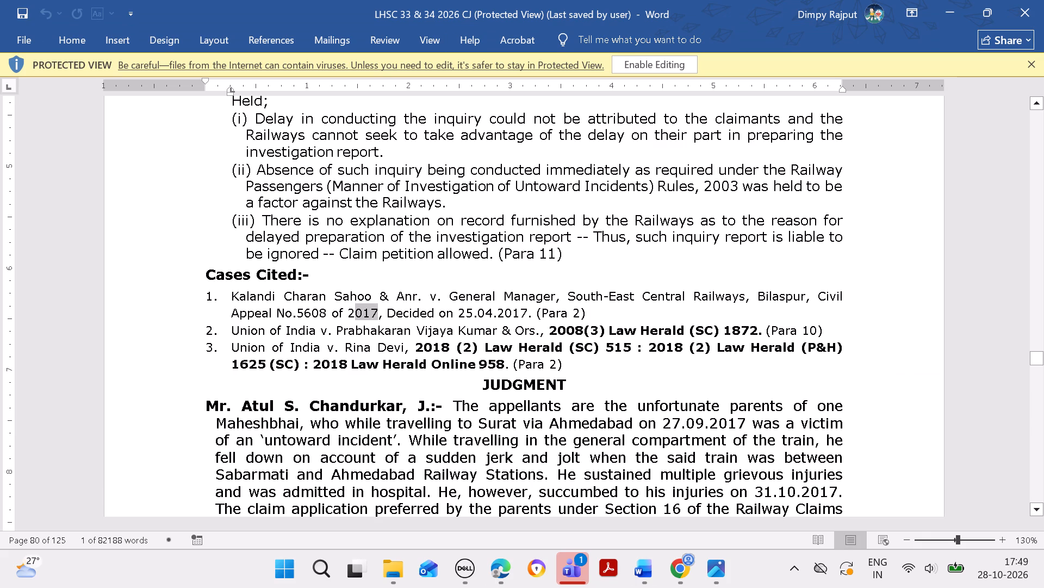
{"action": "left_click_drag", "start_coordinate": [235, 326], "coordinate": [296, 334]}
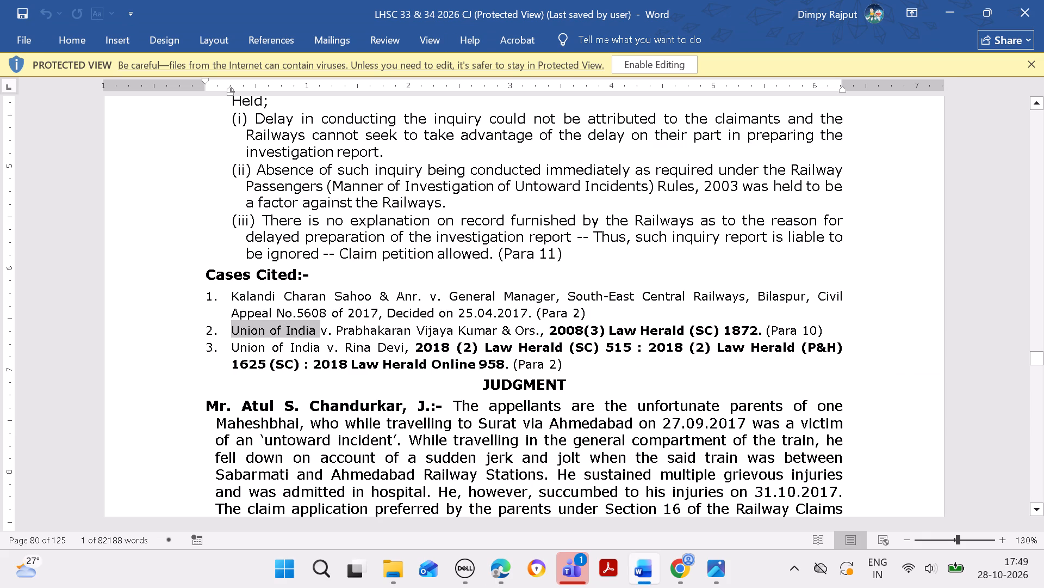
{"action": "left_click_drag", "start_coordinate": [296, 334], "coordinate": [297, 333]}
{"action": "key", "text": "ctrl+c"}
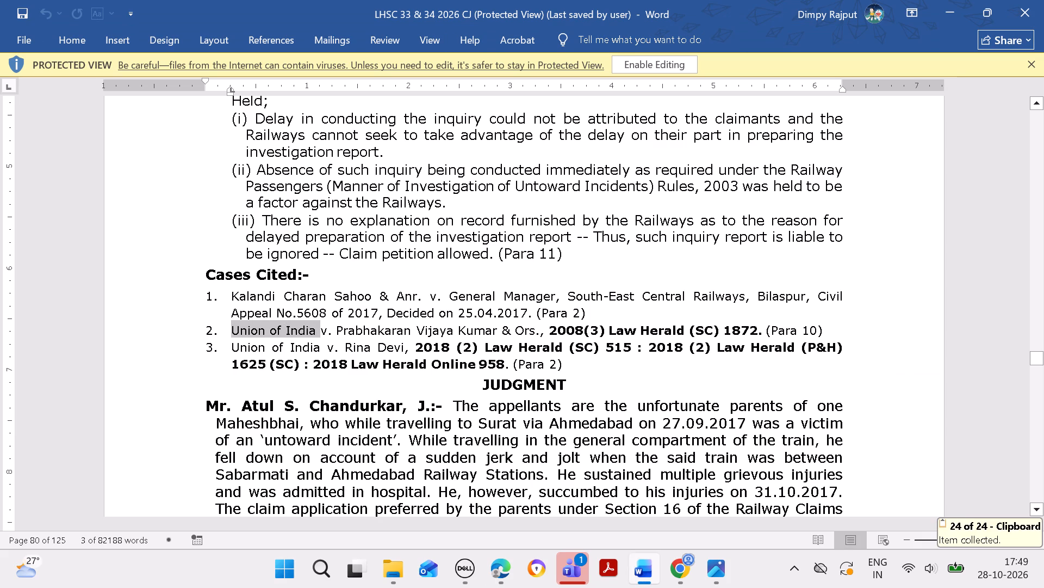
{"action": "left_click", "coordinate": [494, 562]}
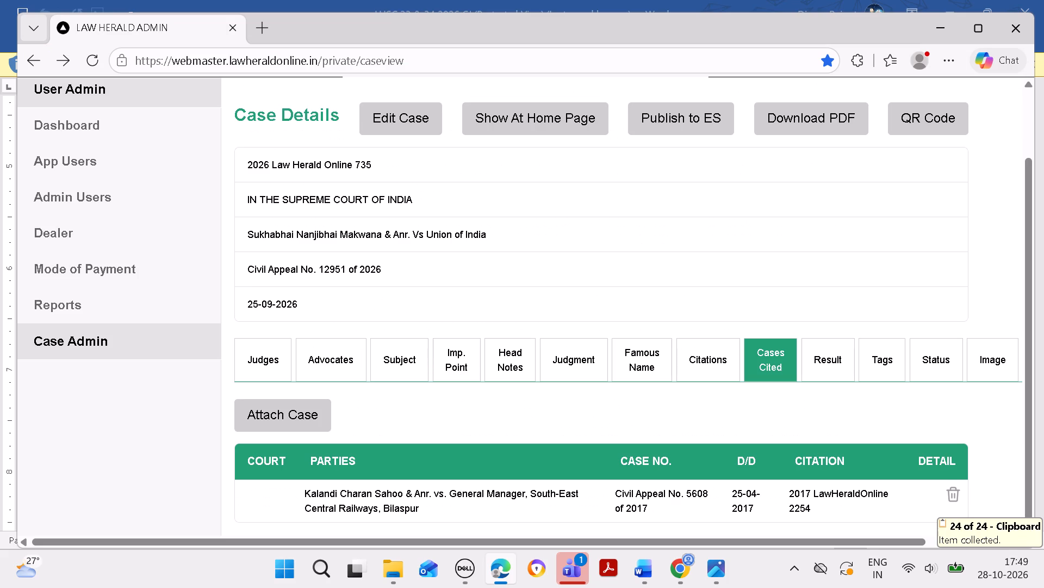
{"action": "left_click", "coordinate": [304, 411]}
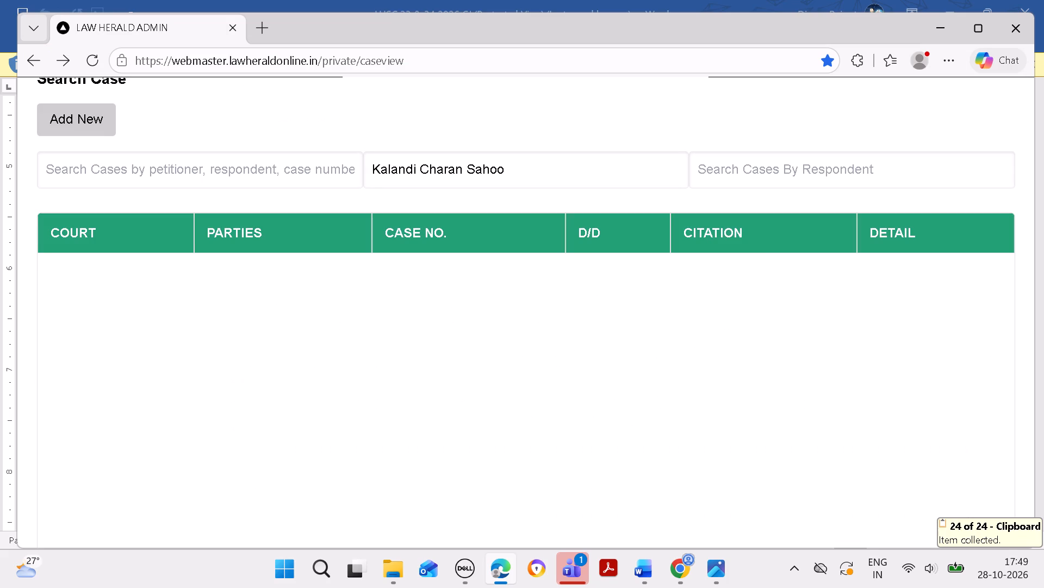
{"action": "left_click_drag", "start_coordinate": [553, 144], "coordinate": [548, 152]}
{"action": "left_click_drag", "start_coordinate": [528, 177], "coordinate": [395, 168]}
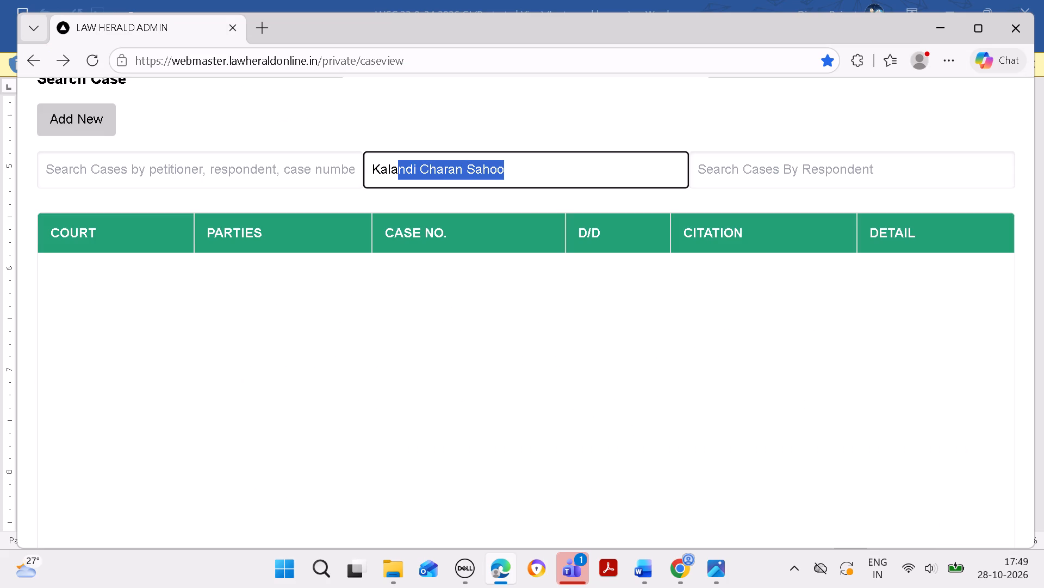
{"action": "left_click_drag", "start_coordinate": [395, 168], "coordinate": [388, 165]}
{"action": "key", "text": "BackSpace"}
{"action": "key", "text": "BackSpace"}
{"action": "key", "text": "BackSpace"}
{"action": "key", "text": "BackSpace"}
{"action": "key", "text": "BackSpace"}
{"action": "key", "text": "BackSpace"}
{"action": "key", "text": "BackSpace"}
{"action": "key", "text": "BackSpace"}
{"action": "key", "text": "BackSpace"}
{"action": "key", "text": "BackSpace"}
{"action": "key", "text": "BackSpace"}
{"action": "key", "text": "BackSpace"}
{"action": "key", "text": "BackSpace"}
{"action": "key", "text": "BackSpace"}
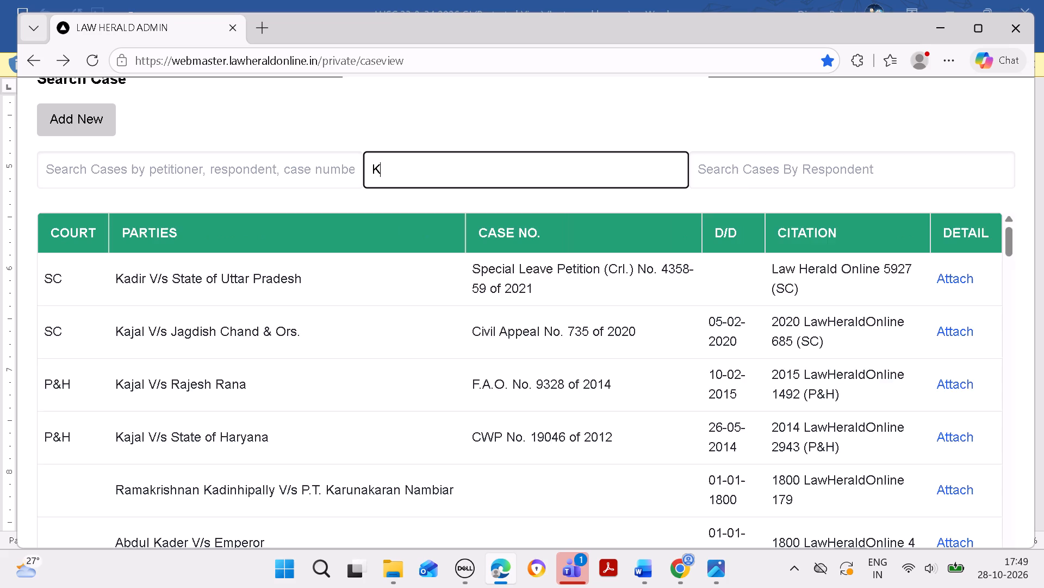
{"action": "key", "text": "ctrl+v"}
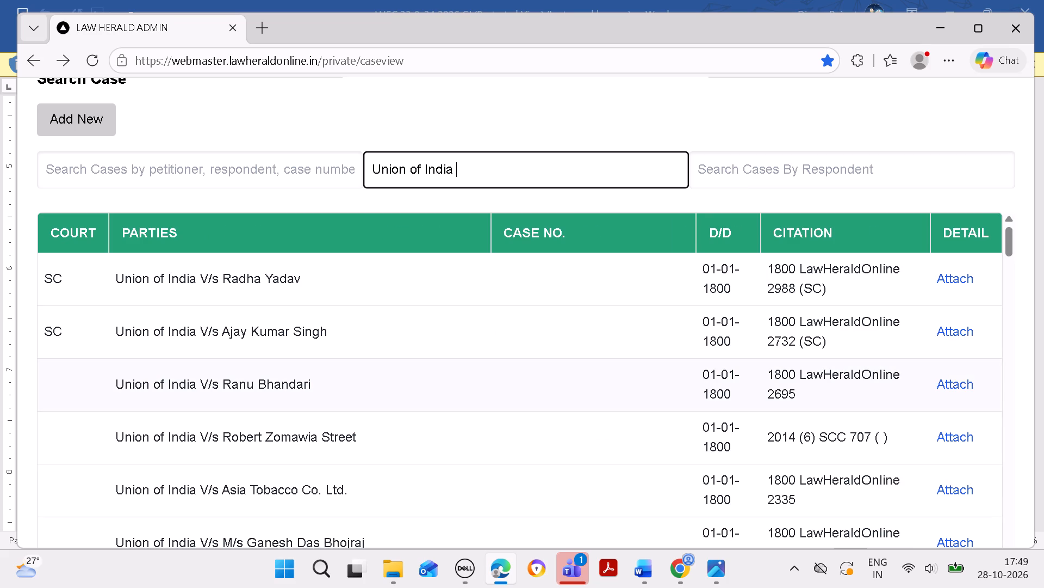
Copy the second cited case's respondent from Word, search by that respondent, and attach the matching Union of India case under Cases Cited.
{"action": "left_click", "coordinate": [648, 558]}
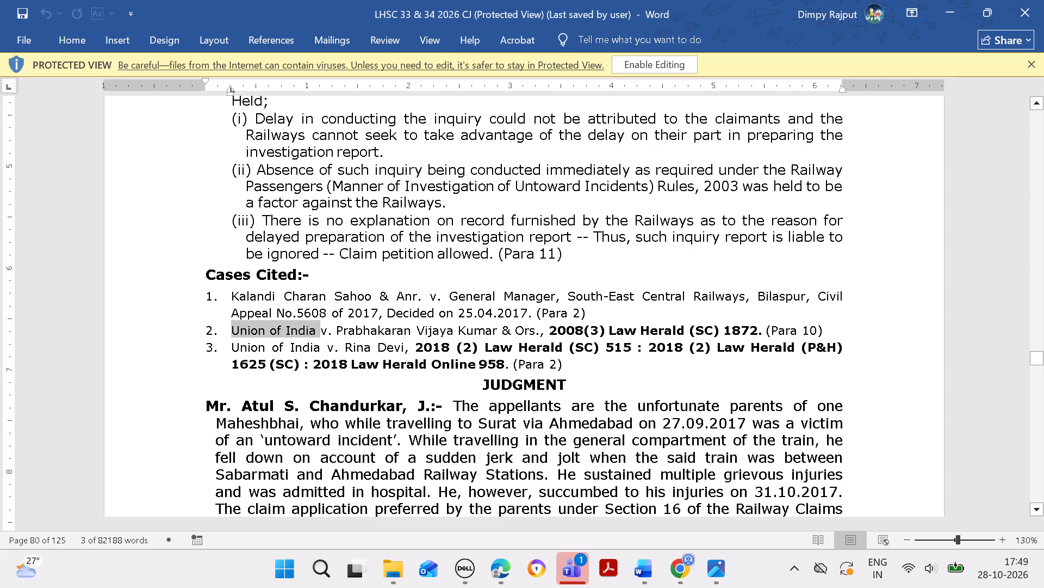
{"action": "left_click_drag", "start_coordinate": [338, 327], "coordinate": [531, 333]}
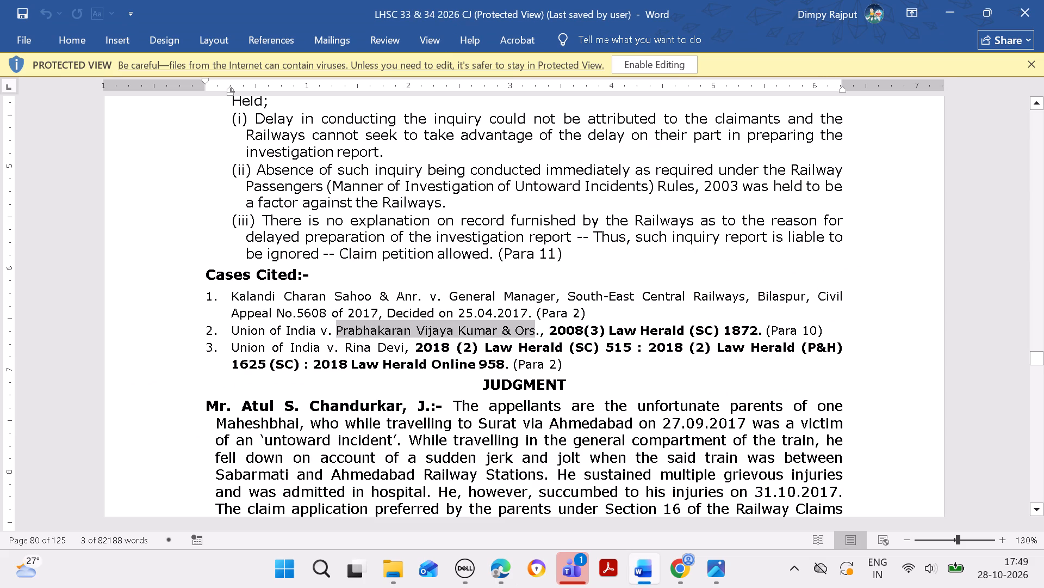
{"action": "left_click_drag", "start_coordinate": [531, 333], "coordinate": [537, 332]}
{"action": "left_click_drag", "start_coordinate": [537, 332], "coordinate": [536, 329]}
{"action": "key", "text": "ctrl+c"}
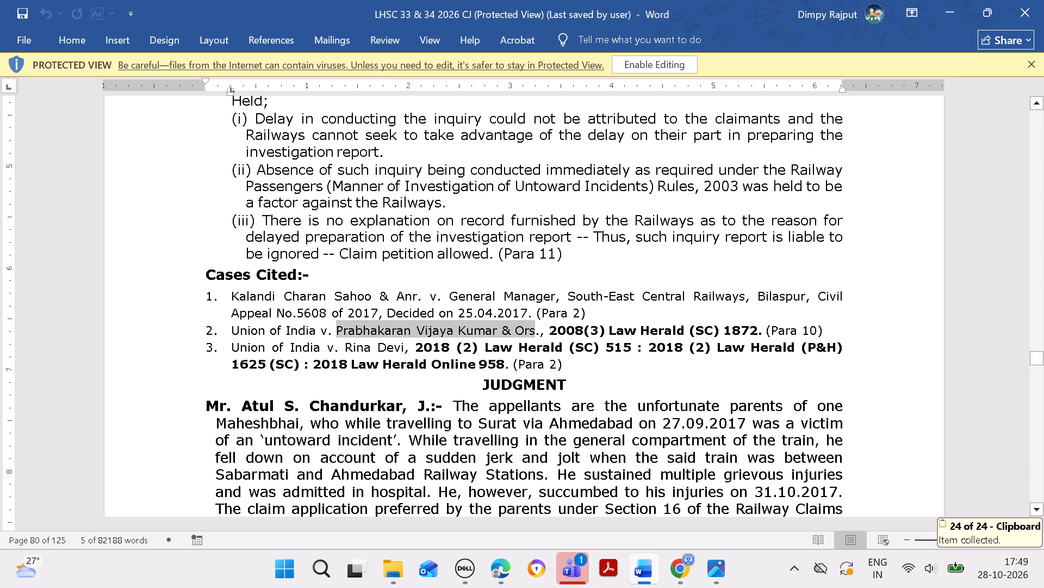
{"action": "left_click", "coordinate": [505, 565]}
{"action": "left_click", "coordinate": [507, 563]}
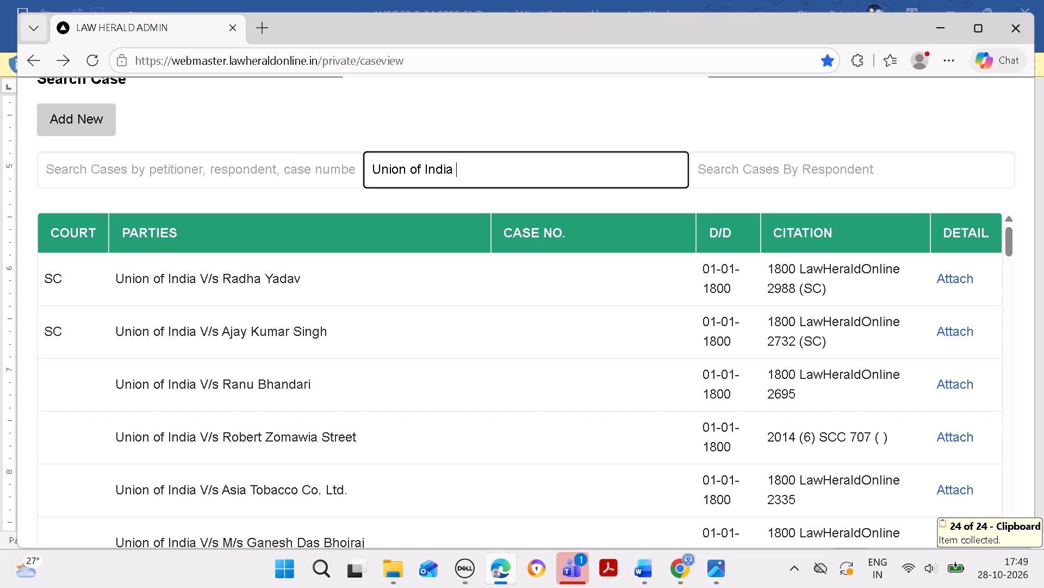
{"action": "left_click", "coordinate": [738, 176]}
{"action": "key", "text": "ctrl+v"}
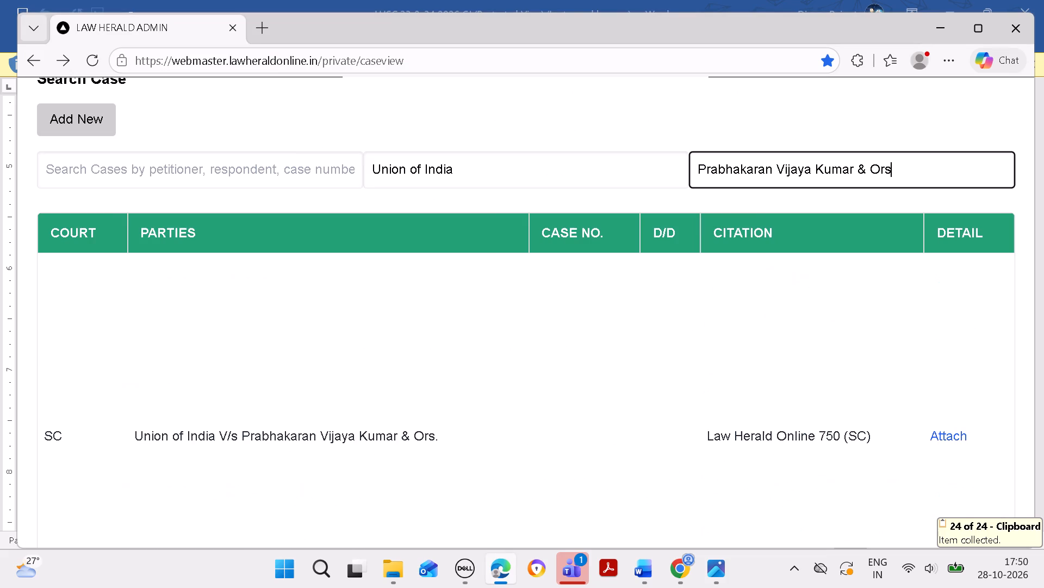
{"action": "left_click", "coordinate": [955, 437]}
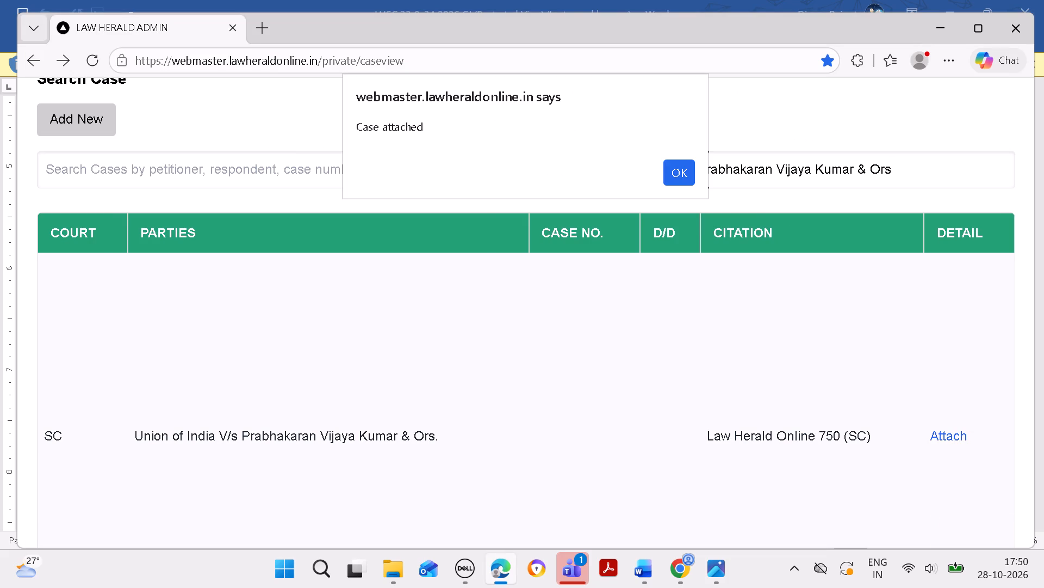
{"action": "left_click", "coordinate": [671, 180]}
{"action": "scroll", "coordinate": [558, 414], "scroll_direction": "down", "scroll_amount": 6}
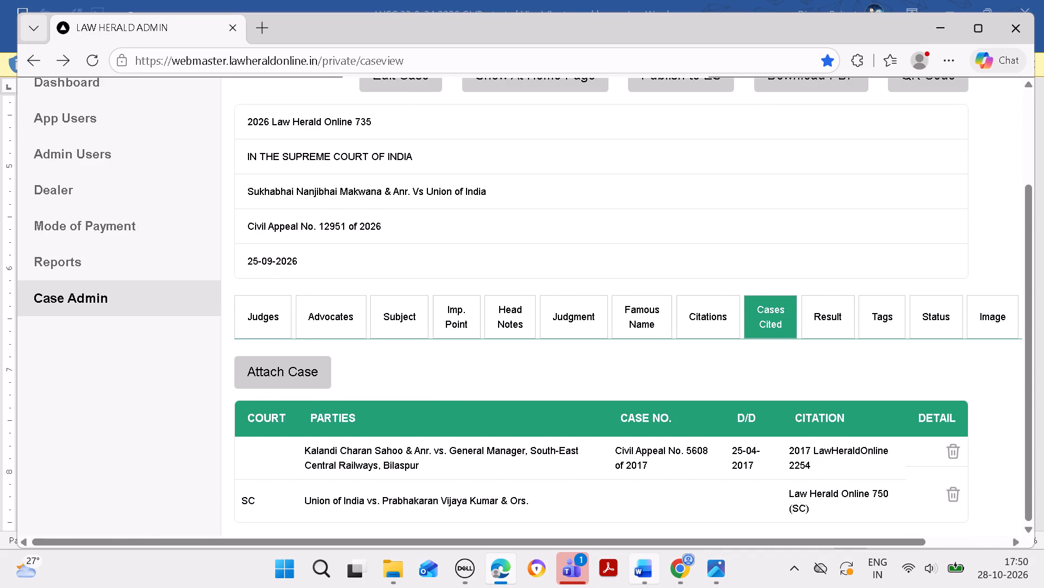
Copy the petitioner Union of India from the third cited case in Word and reopen the search for a case to attach.
{"action": "left_click", "coordinate": [641, 567]}
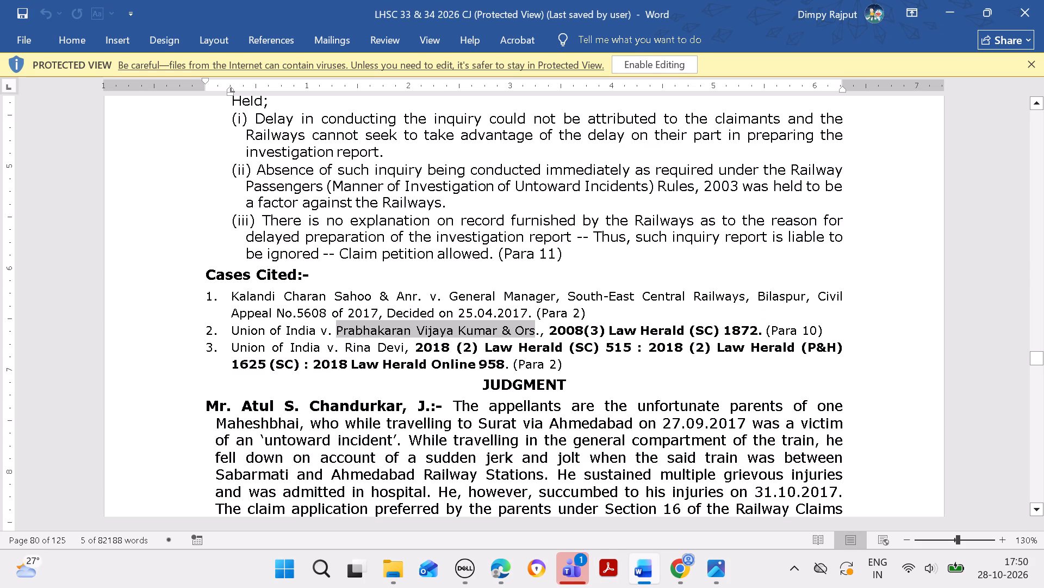
{"action": "left_click_drag", "start_coordinate": [233, 345], "coordinate": [276, 349]}
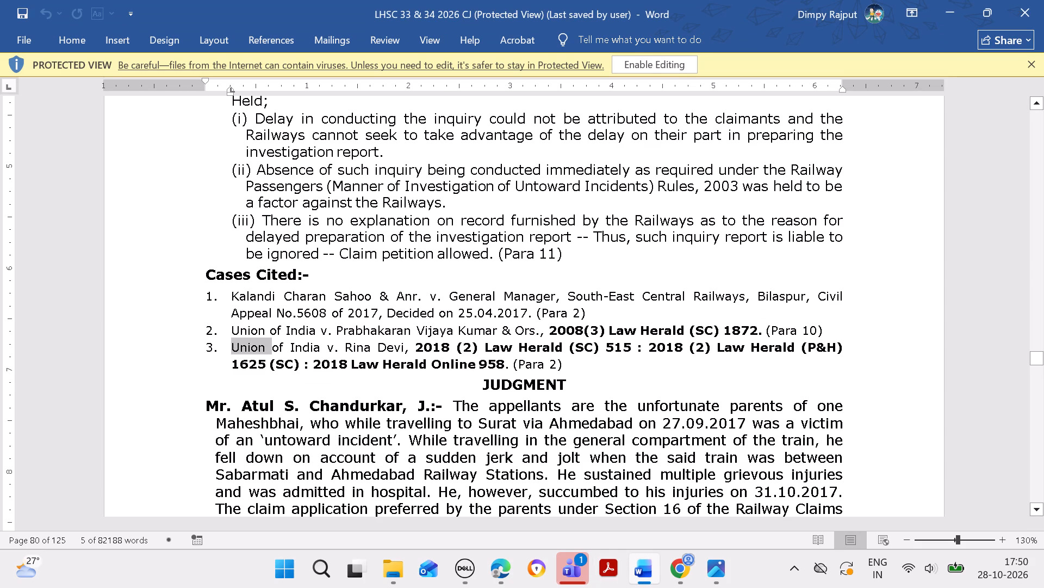
{"action": "left_click_drag", "start_coordinate": [276, 349], "coordinate": [304, 349]}
{"action": "key", "text": "ctrl+c"}
{"action": "left_click", "coordinate": [502, 562]}
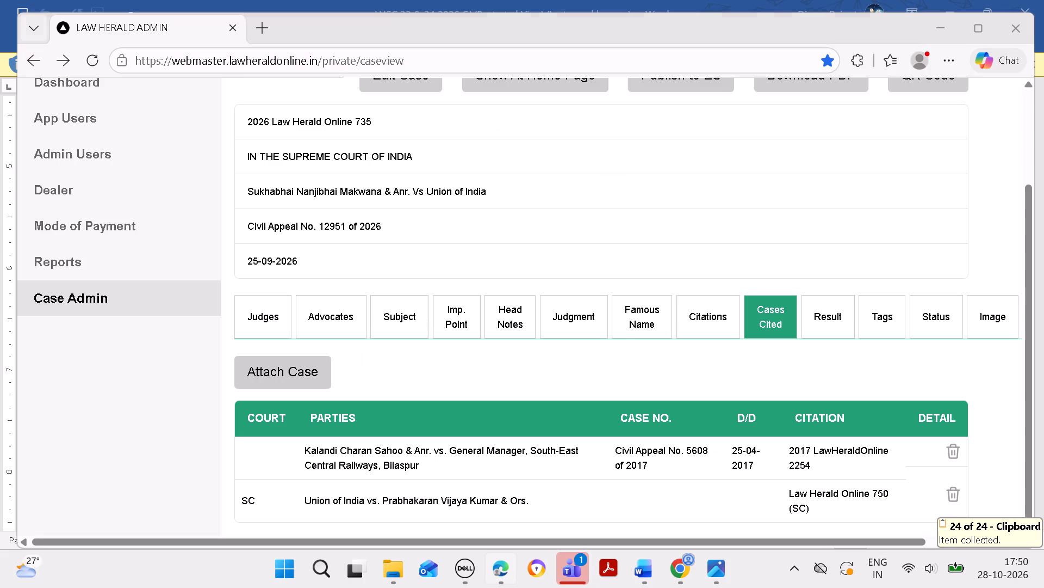
{"action": "left_click", "coordinate": [293, 382]}
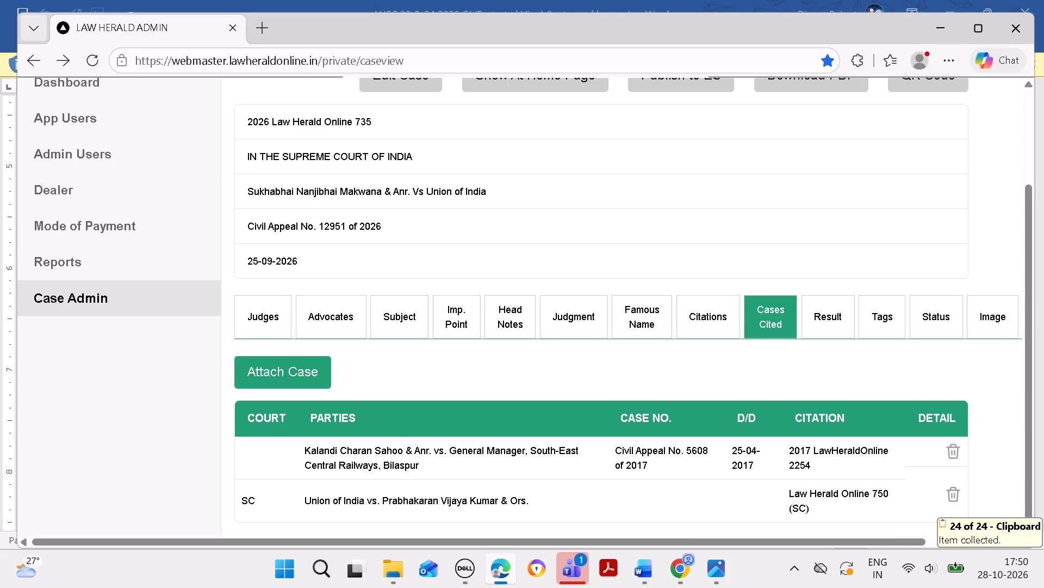
Clear the previous petitioner and respondent search terms and search by petitioner for Union of India.
{"action": "left_click_drag", "start_coordinate": [480, 164], "coordinate": [388, 181]}
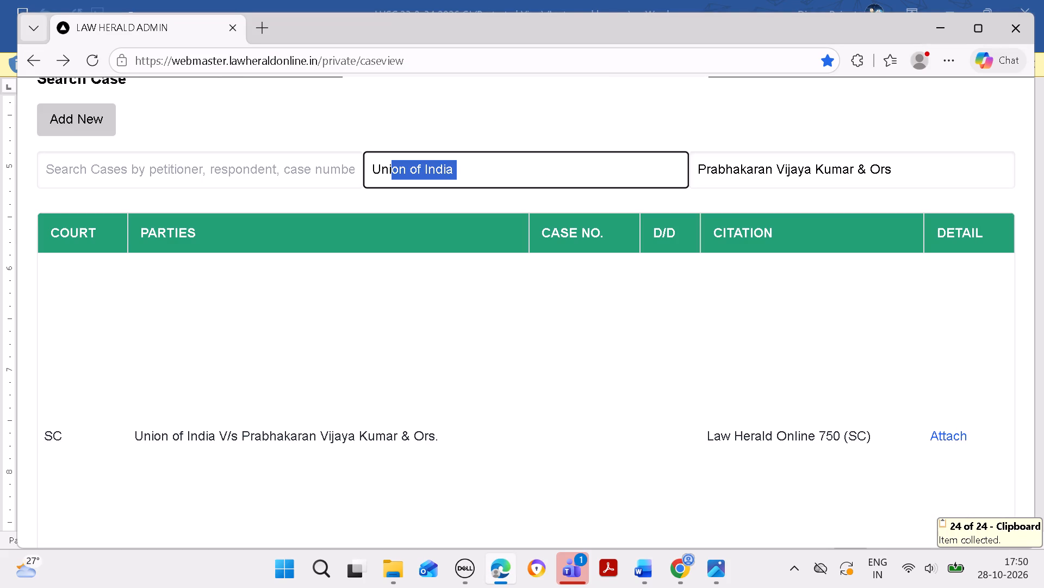
{"action": "left_click_drag", "start_coordinate": [388, 181], "coordinate": [375, 184]}
{"action": "key", "text": "BackSpace"}
{"action": "key", "text": "BackSpace"}
{"action": "key", "text": "BackSpace"}
{"action": "key", "text": "BackSpace"}
{"action": "key", "text": "BackSpace"}
{"action": "key", "text": "BackSpace"}
{"action": "key", "text": "BackSpace"}
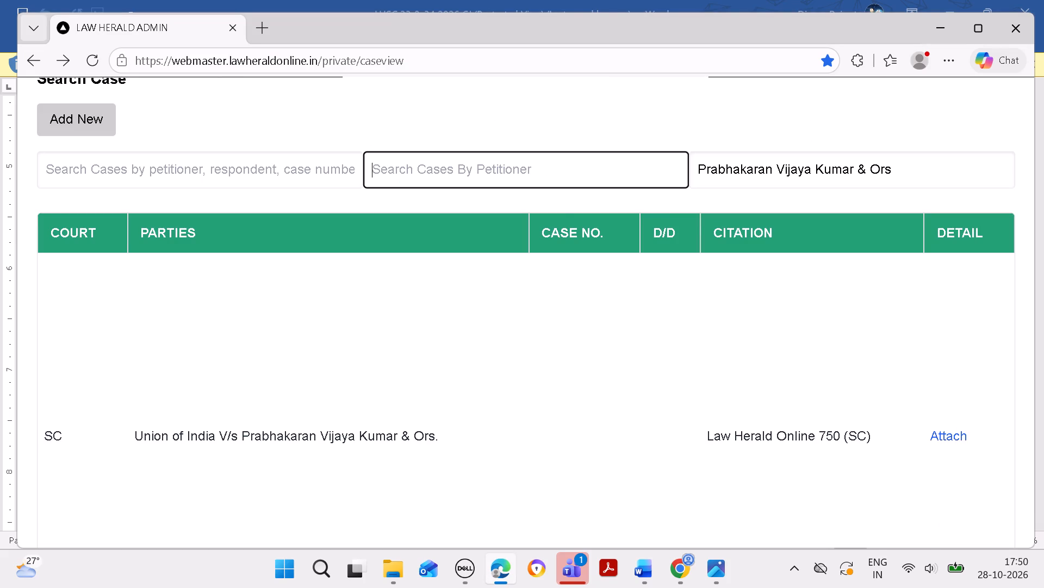
{"action": "left_click_drag", "start_coordinate": [946, 175], "coordinate": [925, 171]}
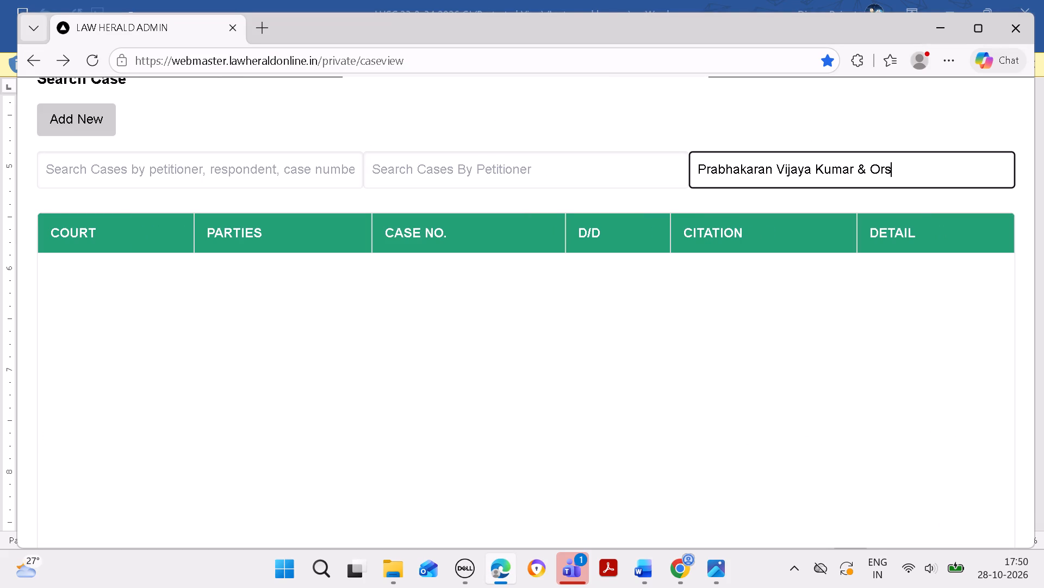
{"action": "left_click_drag", "start_coordinate": [925, 171], "coordinate": [680, 193]}
{"action": "key", "text": "BackSpace"}
{"action": "left_click", "coordinate": [602, 173]}
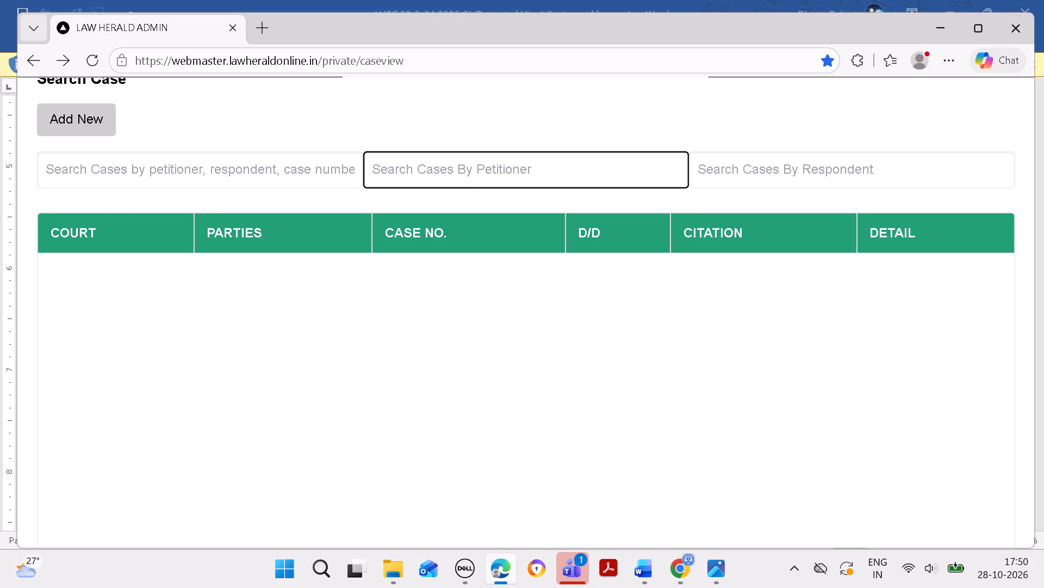
{"action": "key", "text": "ctrl+v"}
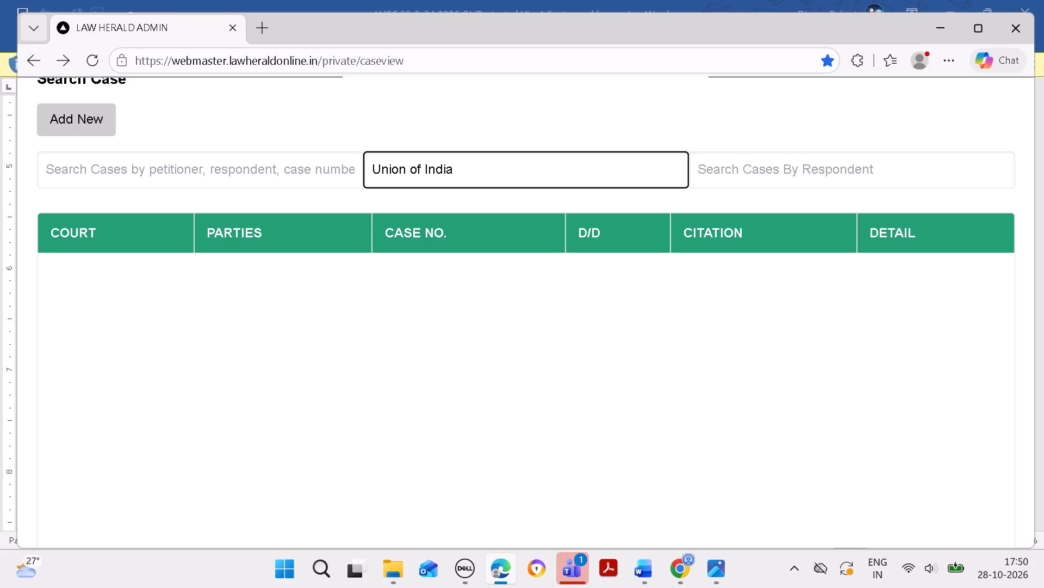
Copy the third cited case's respondent from Word, search by that respondent, and attach the matching 2018 LawHeraldOnline 958 (SC) case.
{"action": "left_click", "coordinate": [641, 558]}
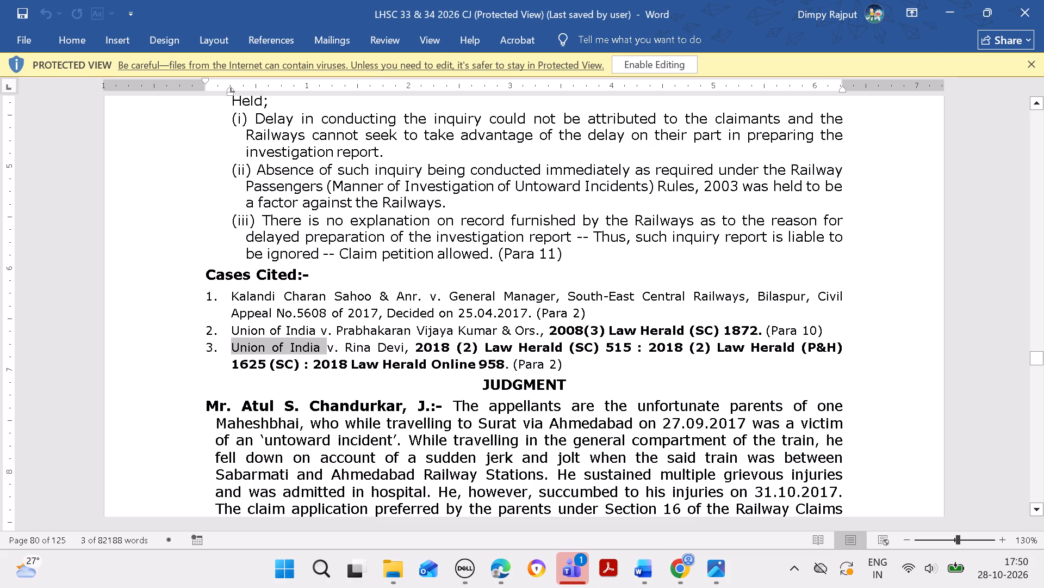
{"action": "left_click_drag", "start_coordinate": [345, 347], "coordinate": [395, 348]}
{"action": "key", "text": "ctrl+c"}
{"action": "left_click", "coordinate": [497, 558]}
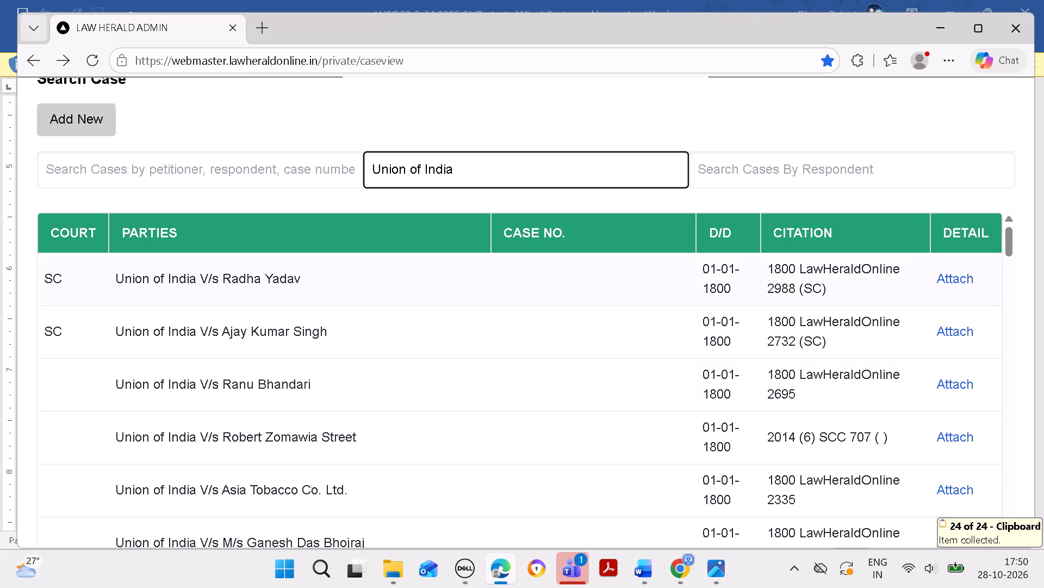
{"action": "left_click", "coordinate": [773, 187]}
{"action": "key", "text": "ctrl+v"}
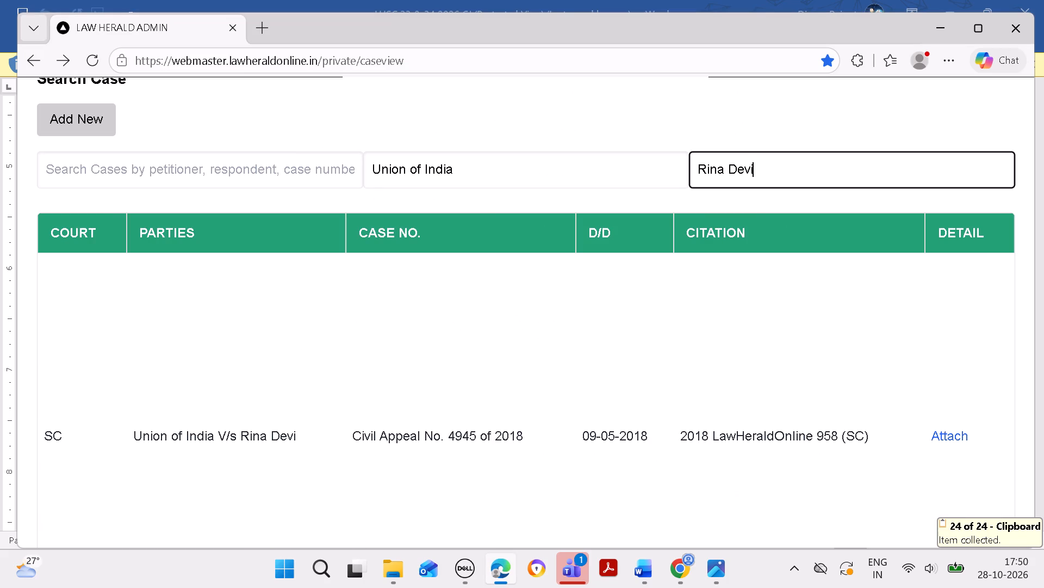
{"action": "left_click", "coordinate": [951, 429]}
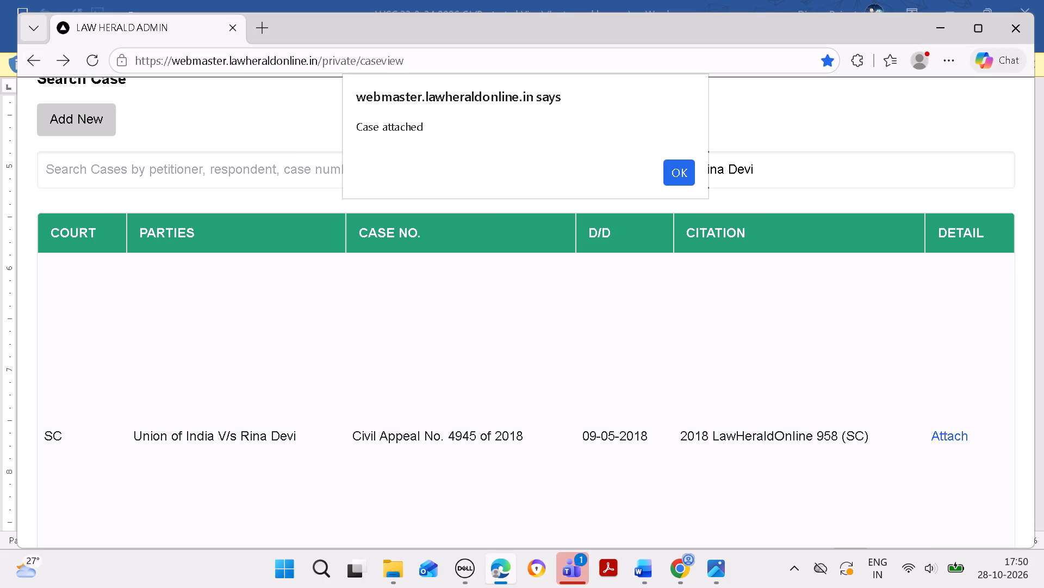
{"action": "left_click", "coordinate": [686, 179]}
{"action": "scroll", "coordinate": [652, 317], "scroll_direction": "down", "scroll_amount": 5}
Copy the full judgment in Word, from the JUDGMENT heading through the dashed line after paragraph 12.
{"action": "left_click", "coordinate": [649, 574]}
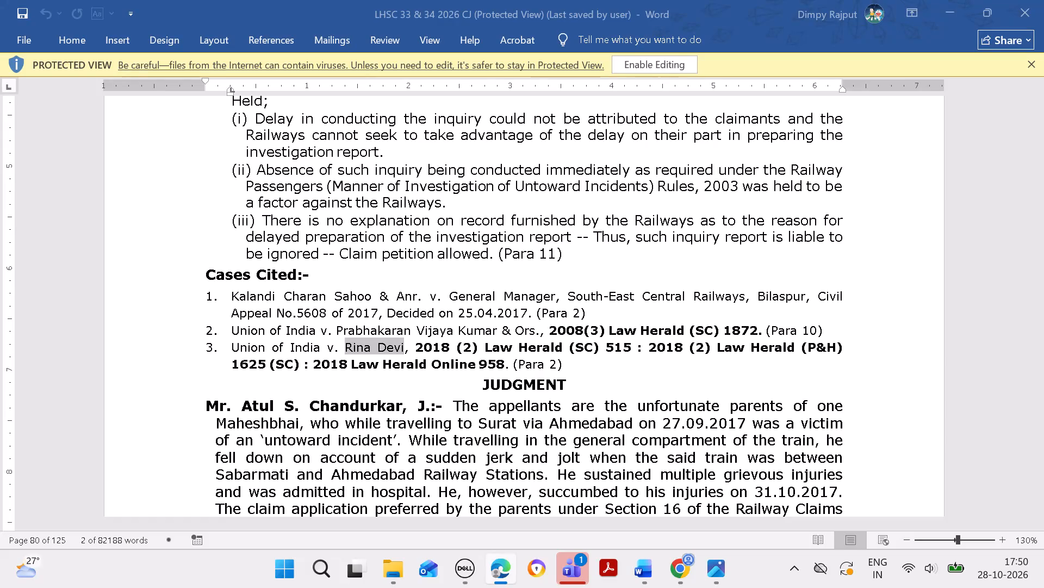
{"action": "left_click_drag", "start_coordinate": [487, 385], "coordinate": [630, 529]}
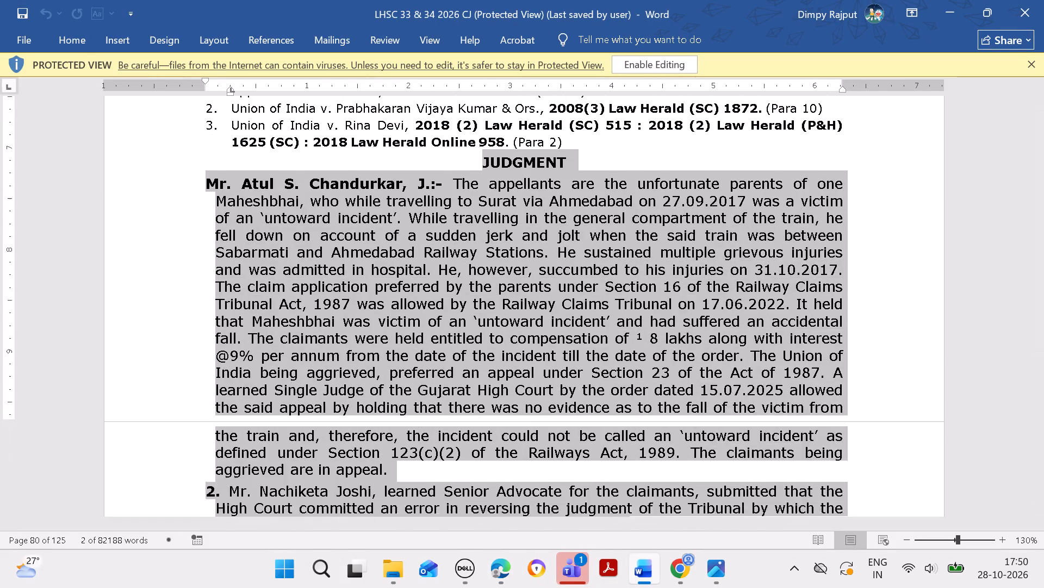
{"action": "left_click_drag", "start_coordinate": [630, 529], "coordinate": [631, 529]}
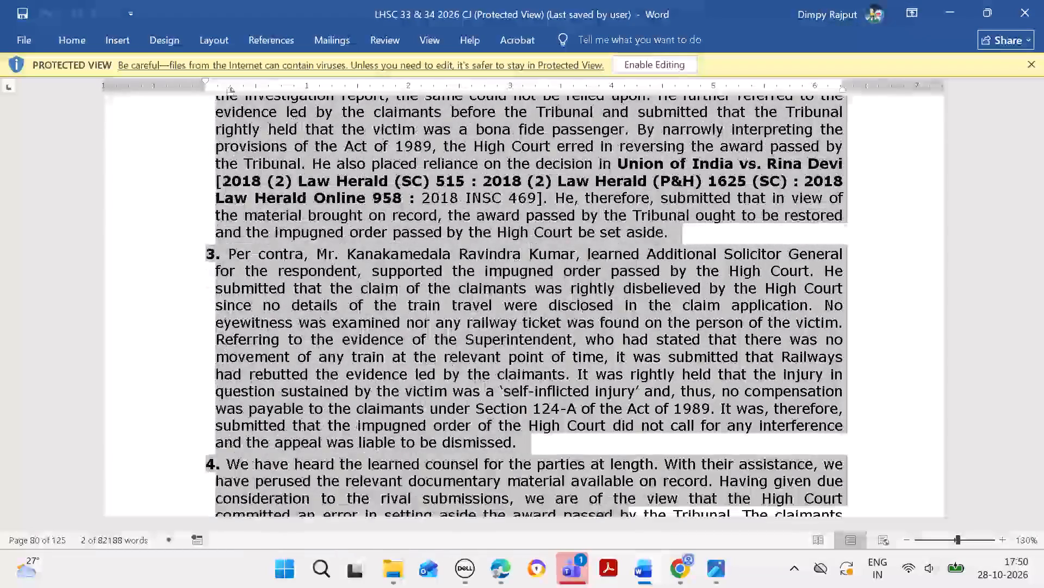
{"action": "left_click_drag", "start_coordinate": [631, 529], "coordinate": [632, 529]}
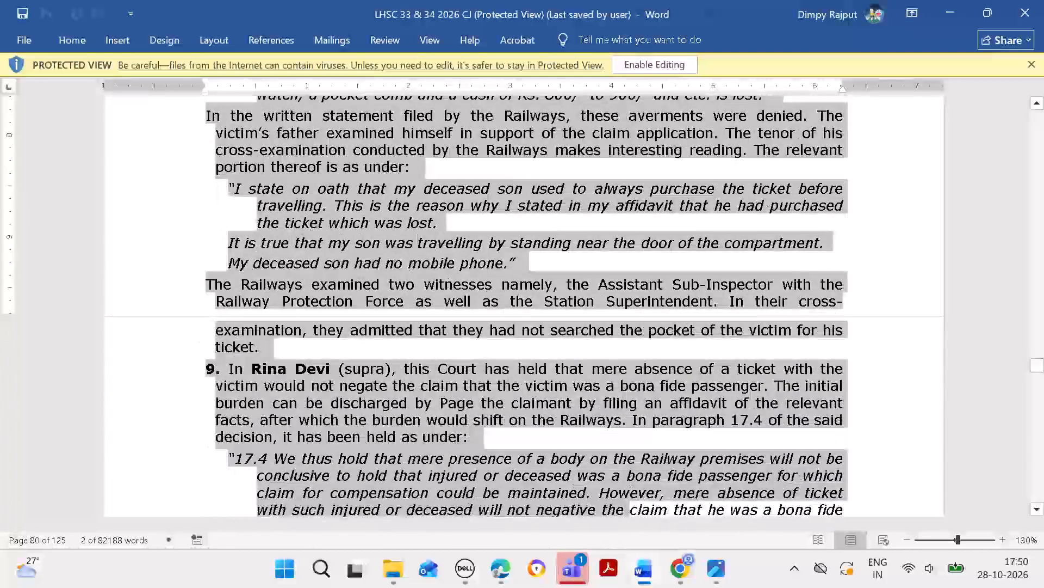
{"action": "left_click_drag", "start_coordinate": [632, 529], "coordinate": [633, 529]}
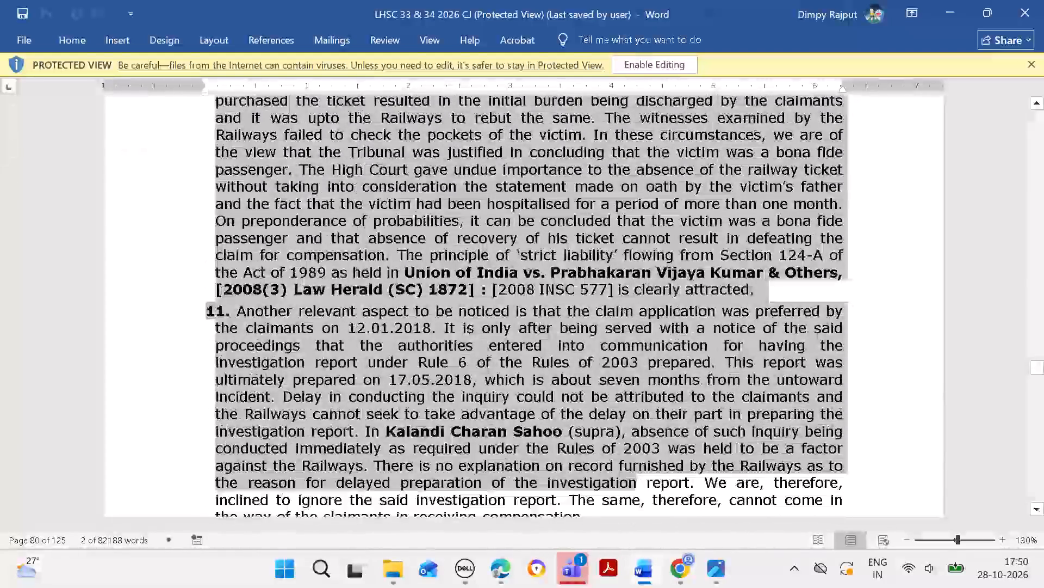
{"action": "left_click_drag", "start_coordinate": [633, 529], "coordinate": [625, 383]}
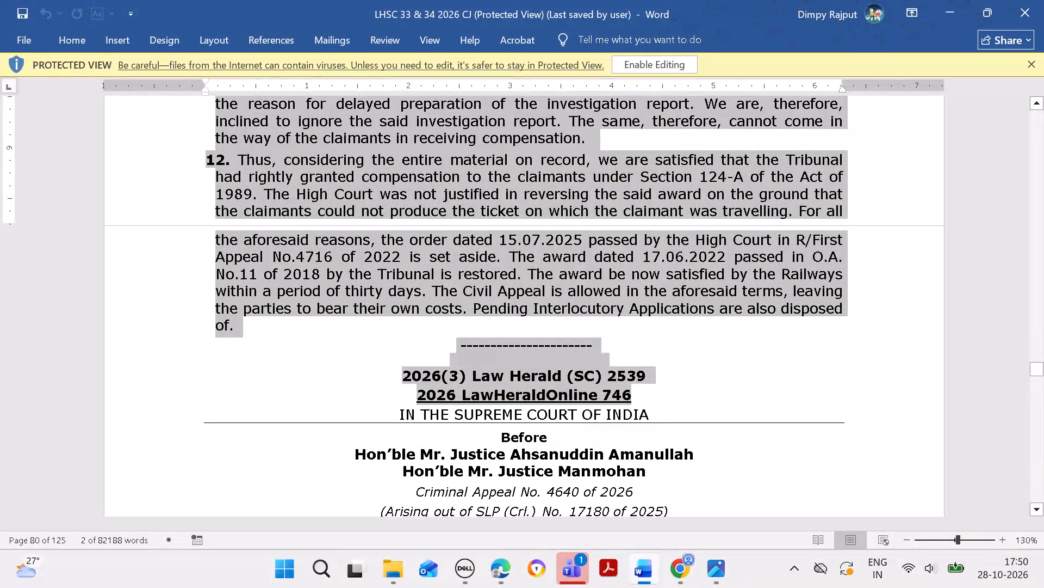
{"action": "left_click_drag", "start_coordinate": [625, 383], "coordinate": [622, 346]}
{"action": "key", "text": "ctrl+c"}
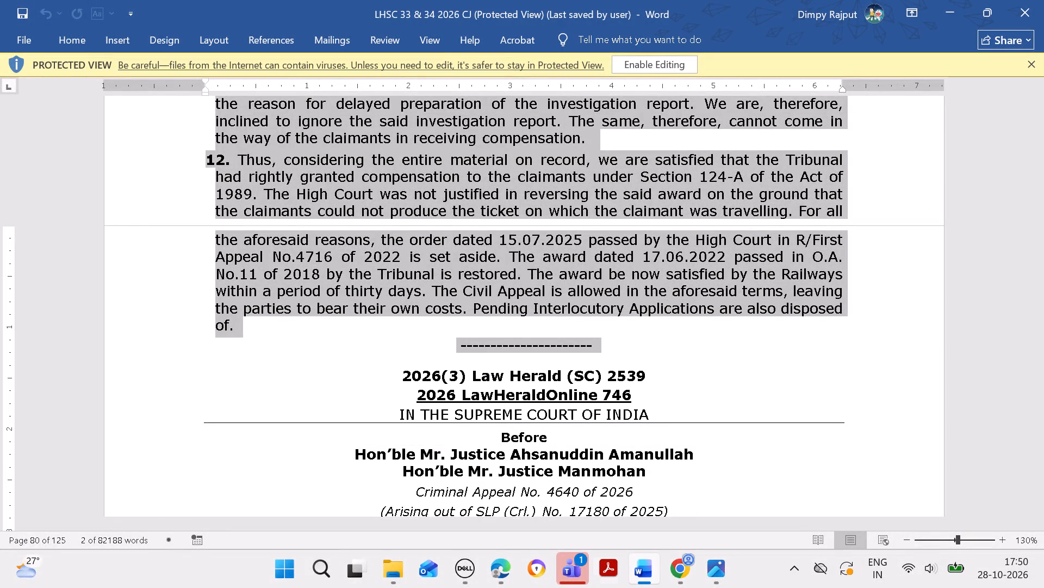
Paste the copied judgment into the case record's empty Judgment text.
{"action": "left_click", "coordinate": [492, 565]}
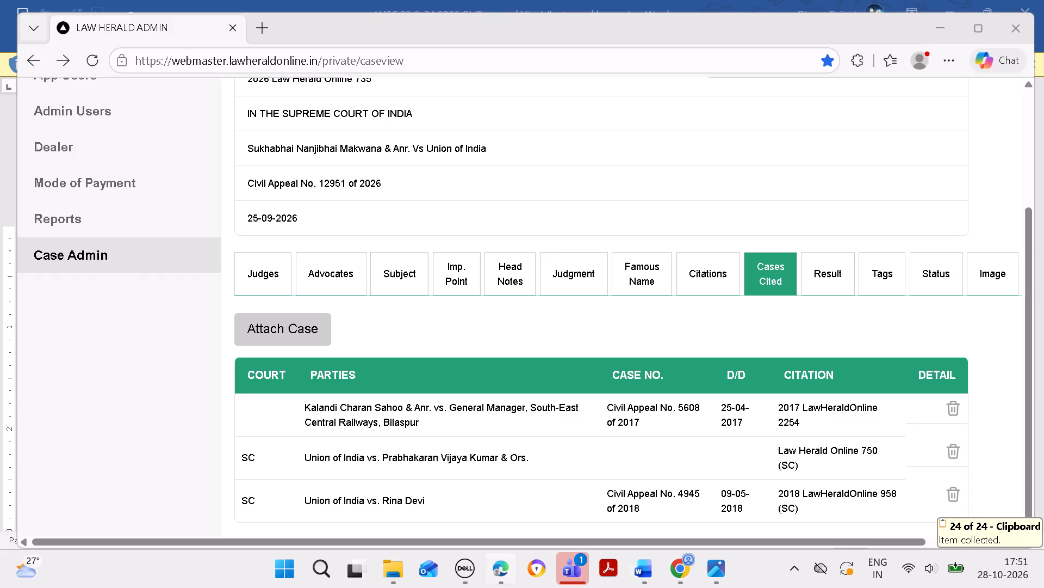
{"action": "left_click", "coordinate": [594, 288]}
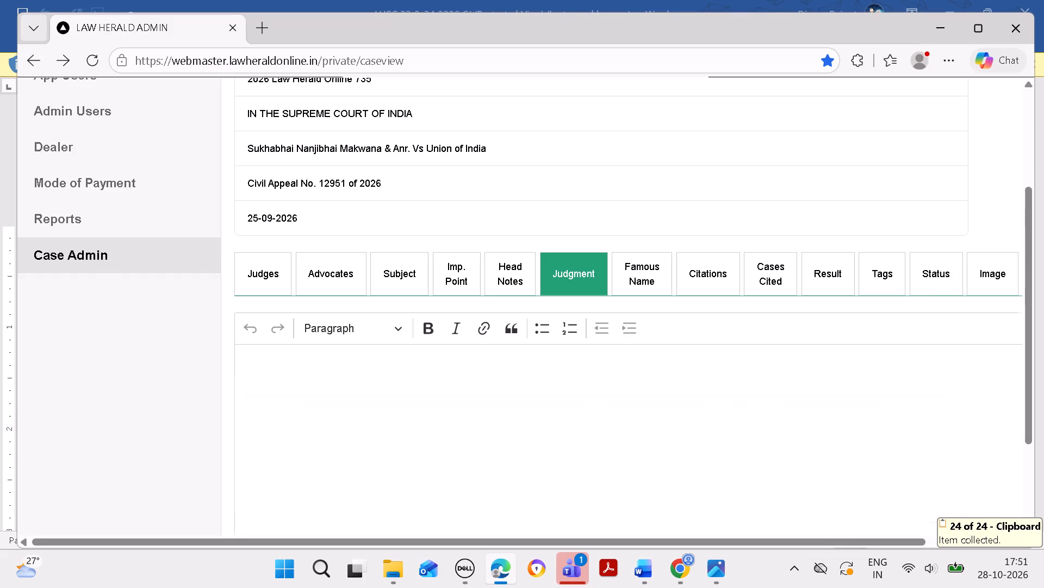
{"action": "left_click", "coordinate": [562, 372]}
{"action": "key", "text": "ctrl+v"}
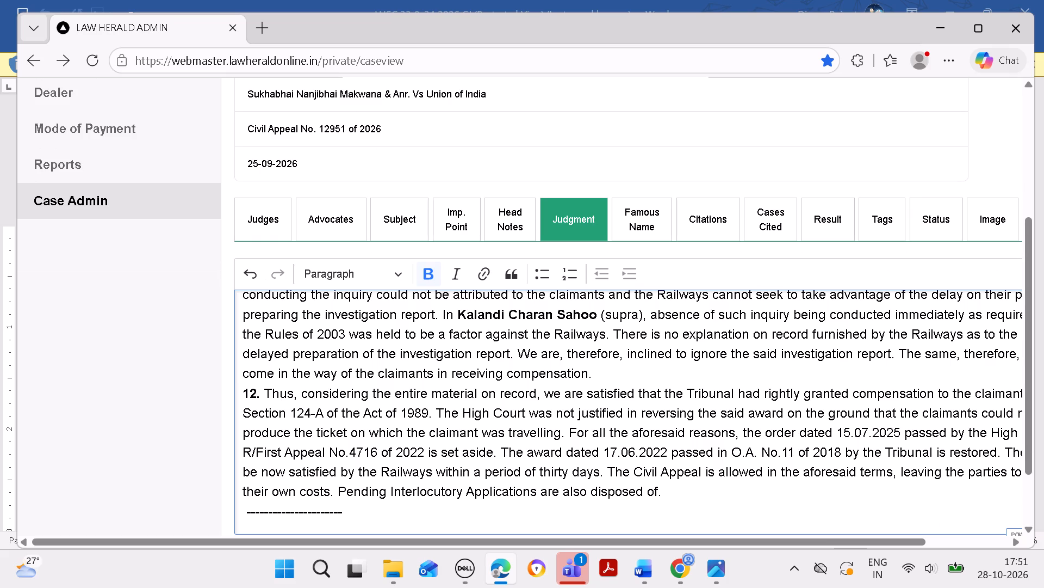
Paste the copied judgment over the dashed line closing the Judgment text, repeating the replacement on the new closing line each time.
{"action": "left_click_drag", "start_coordinate": [343, 514], "coordinate": [283, 513]}
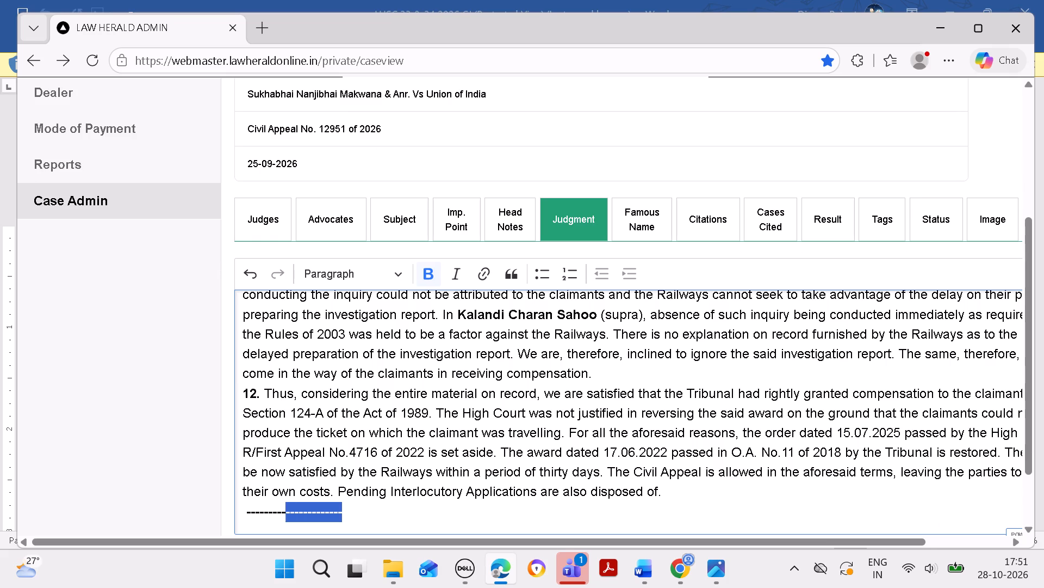
{"action": "left_click_drag", "start_coordinate": [283, 513], "coordinate": [230, 514]}
{"action": "key", "text": "ctrl+v"}
{"action": "key", "text": "ctrl+v"}
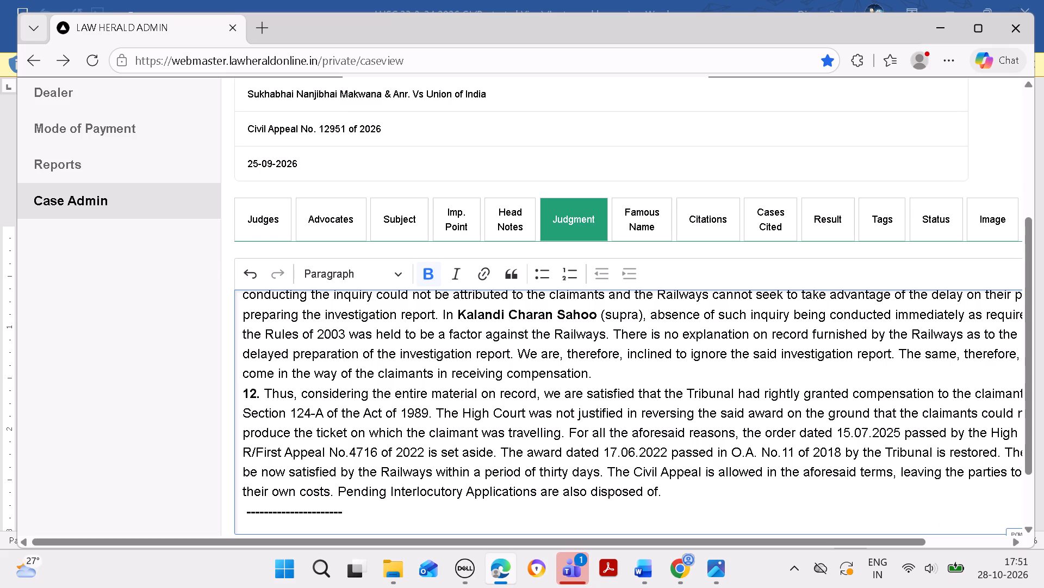
{"action": "left_click_drag", "start_coordinate": [362, 509], "coordinate": [227, 518]}
{"action": "key", "text": "ctrl+v"}
{"action": "left_click_drag", "start_coordinate": [359, 511], "coordinate": [193, 533]}
{"action": "key", "text": "ctrl+v"}
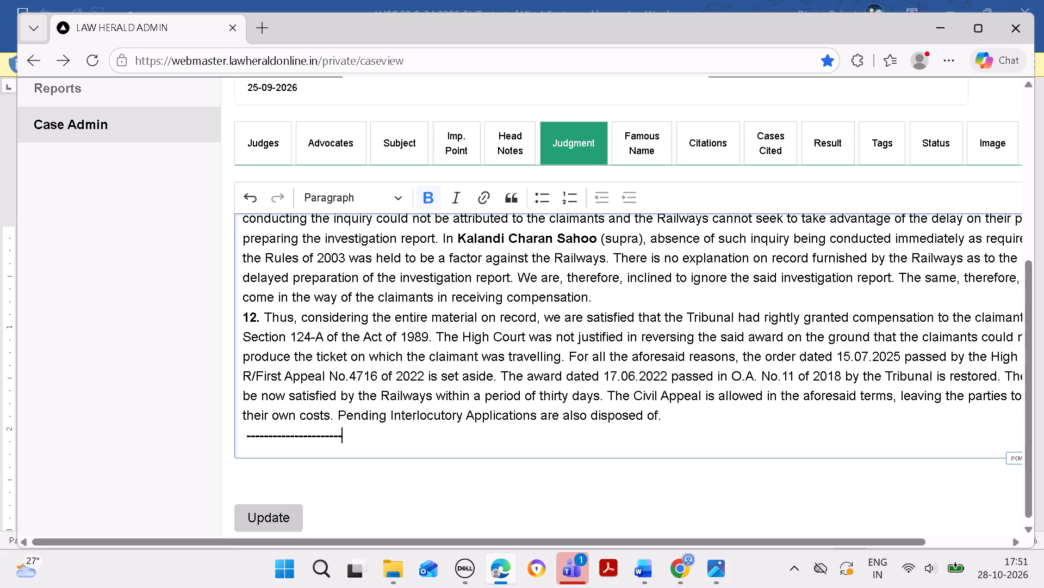
Remove the bold formatting from the dashed line that closes the Judgment text.
{"action": "left_click_drag", "start_coordinate": [361, 433], "coordinate": [153, 451]}
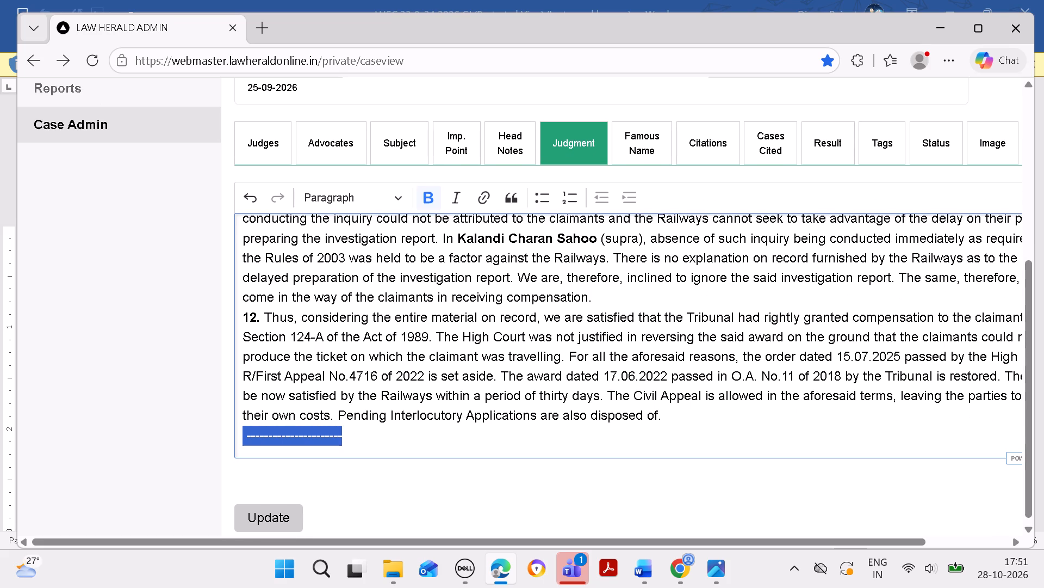
{"action": "key", "text": "ctrl+b"}
{"action": "left_click", "coordinate": [358, 443]}
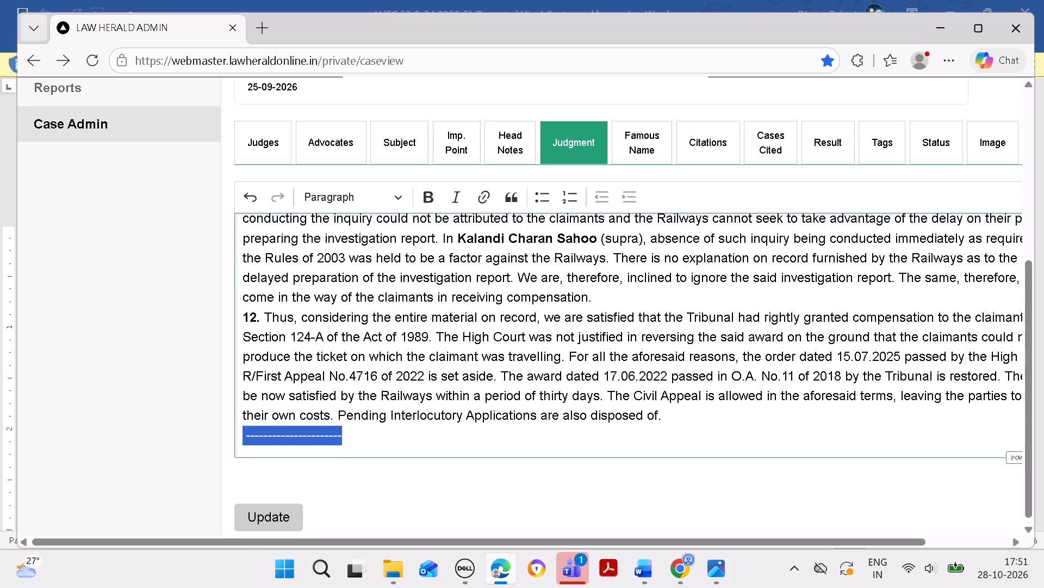
{"action": "left_click", "coordinate": [362, 442]}
Check the Judgment text from its heading to the closing dashed line, and save it to the case record.
{"action": "scroll", "coordinate": [362, 434], "scroll_direction": "up", "scroll_amount": 10}
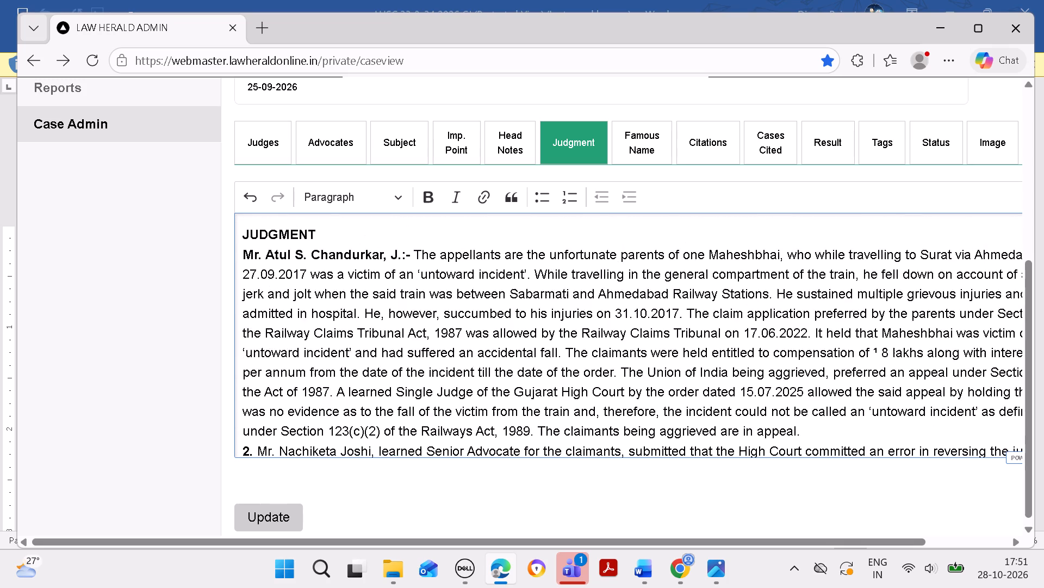
{"action": "scroll", "coordinate": [363, 422], "scroll_direction": "up", "scroll_amount": 2}
{"action": "scroll", "coordinate": [364, 414], "scroll_direction": "down", "scroll_amount": 7}
{"action": "scroll", "coordinate": [307, 481], "scroll_direction": "down", "scroll_amount": 12}
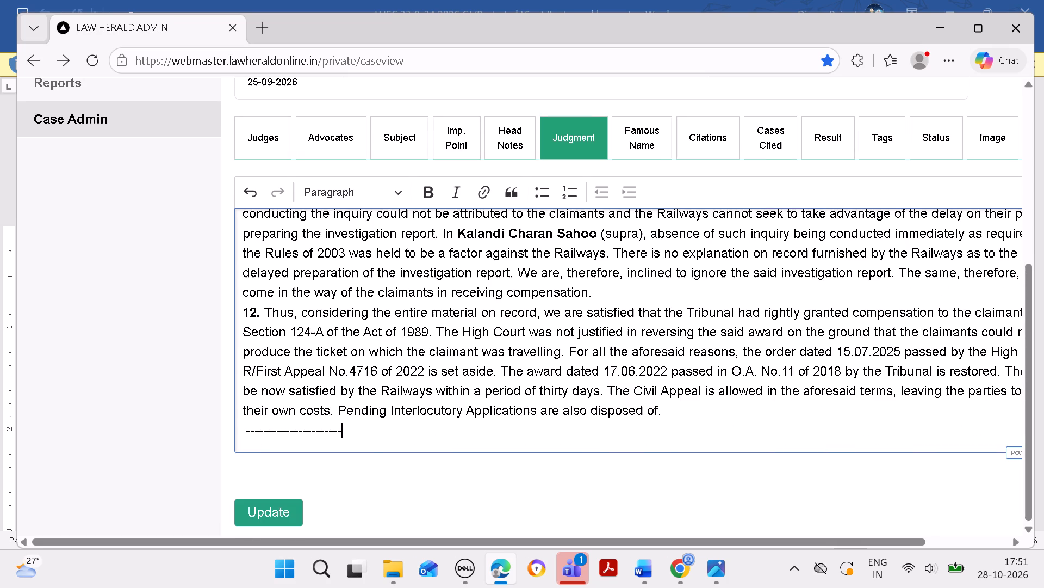
{"action": "left_click", "coordinate": [275, 509]}
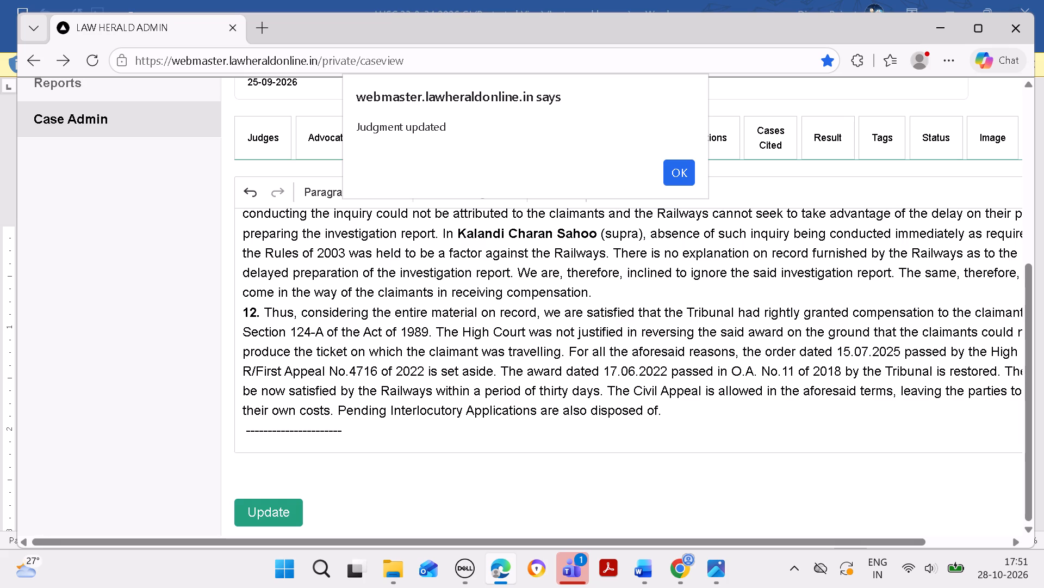
{"action": "left_click", "coordinate": [675, 178]}
Review the case record's Subject, Important Points and Head Notes entries.
{"action": "scroll", "coordinate": [495, 241], "scroll_direction": "up", "scroll_amount": 3}
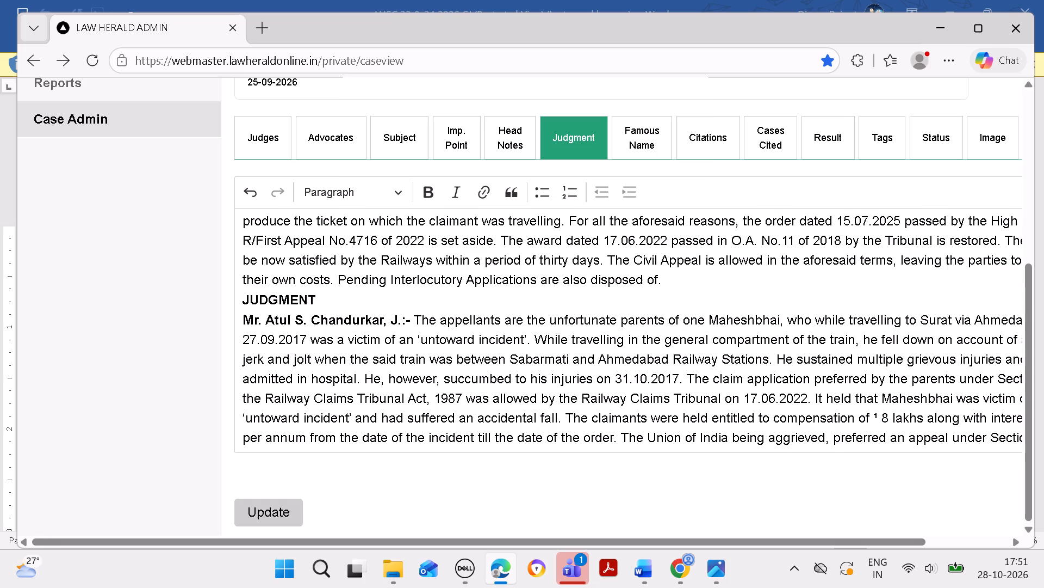
{"action": "scroll", "coordinate": [492, 315], "scroll_direction": "up", "scroll_amount": 10}
{"action": "left_click", "coordinate": [412, 443]}
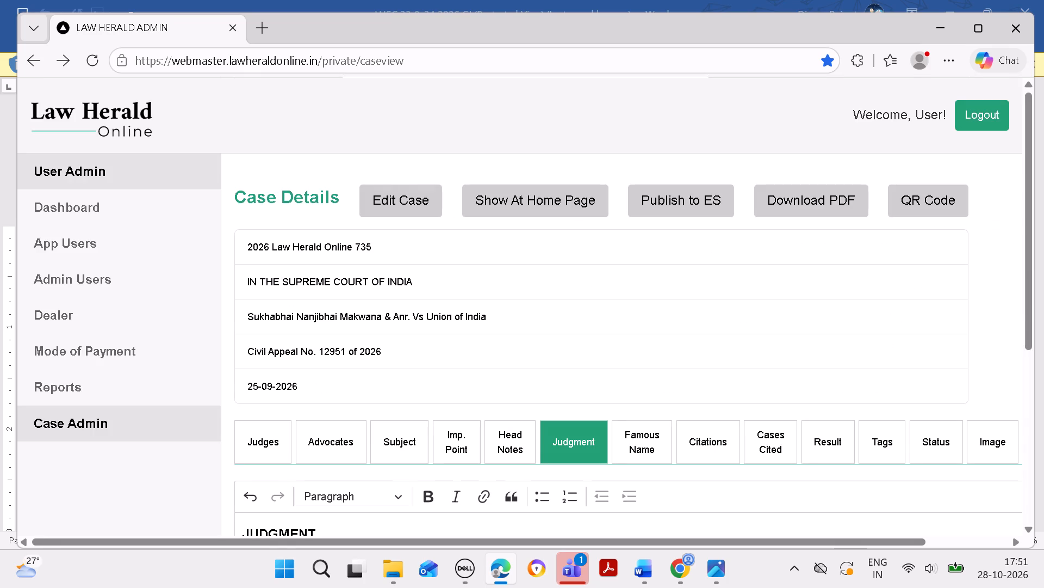
{"action": "scroll", "coordinate": [418, 433], "scroll_direction": "down", "scroll_amount": 4}
{"action": "left_click", "coordinate": [455, 349]}
{"action": "scroll", "coordinate": [456, 349], "scroll_direction": "down", "scroll_amount": 4}
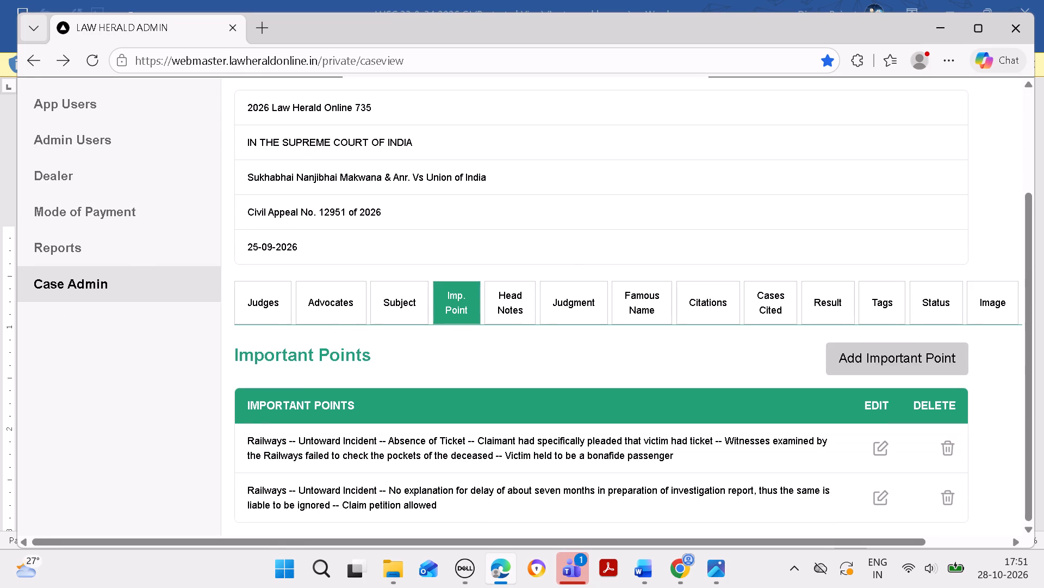
{"action": "left_click", "coordinate": [530, 302]}
{"action": "scroll", "coordinate": [538, 296], "scroll_direction": "down", "scroll_amount": 1}
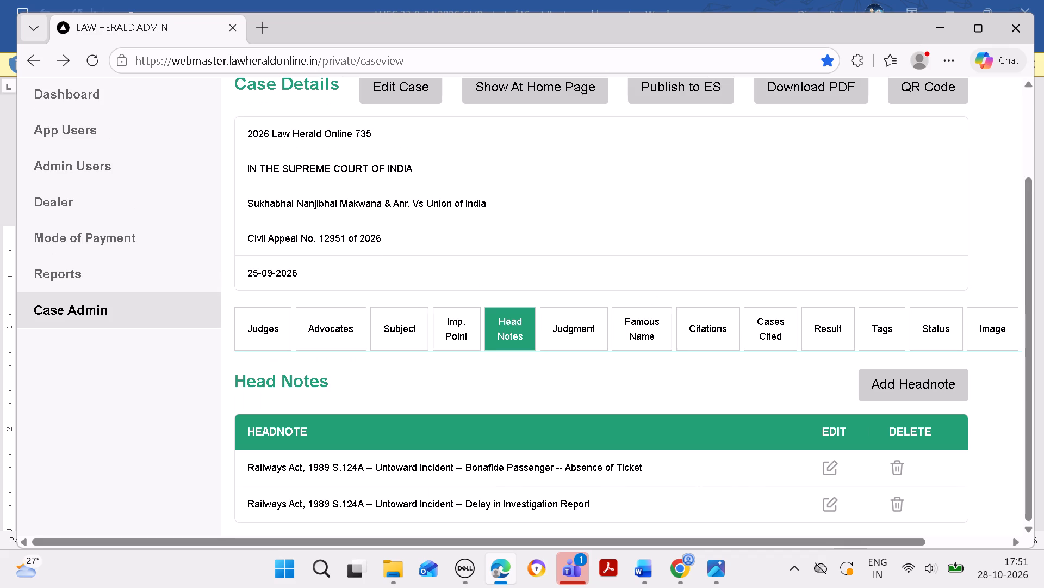
{"action": "scroll", "coordinate": [538, 296], "scroll_direction": "down", "scroll_amount": 1}
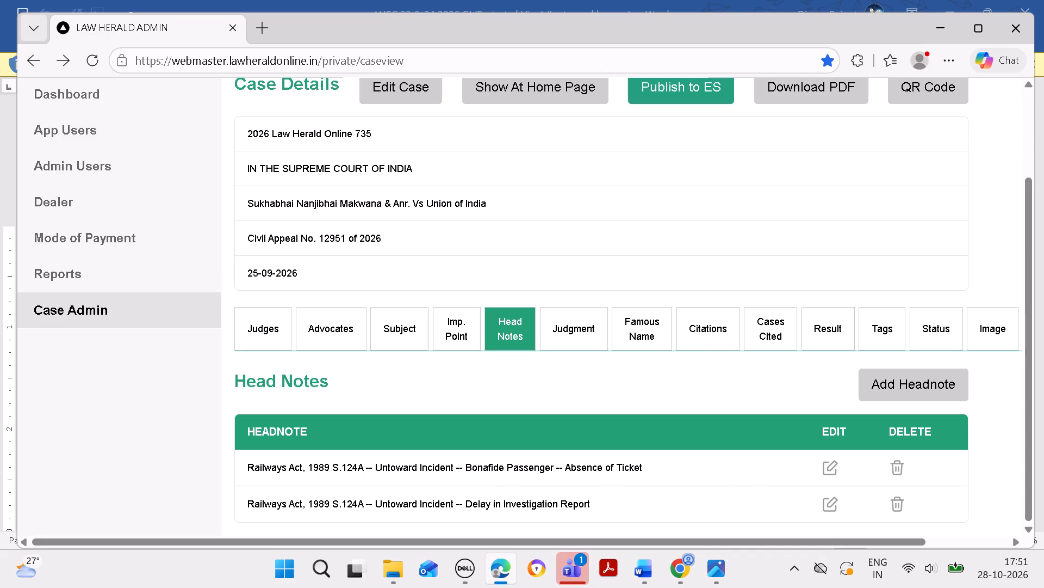
Publish the 2026 Law Herald Online 735 case to ES.
{"action": "left_click", "coordinate": [692, 97]}
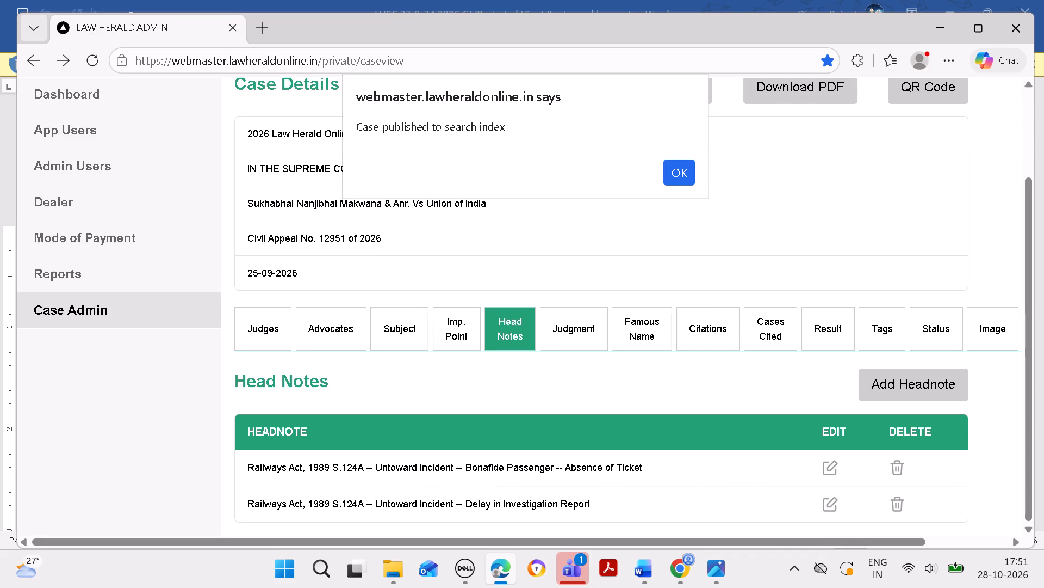
{"action": "left_click", "coordinate": [689, 177]}
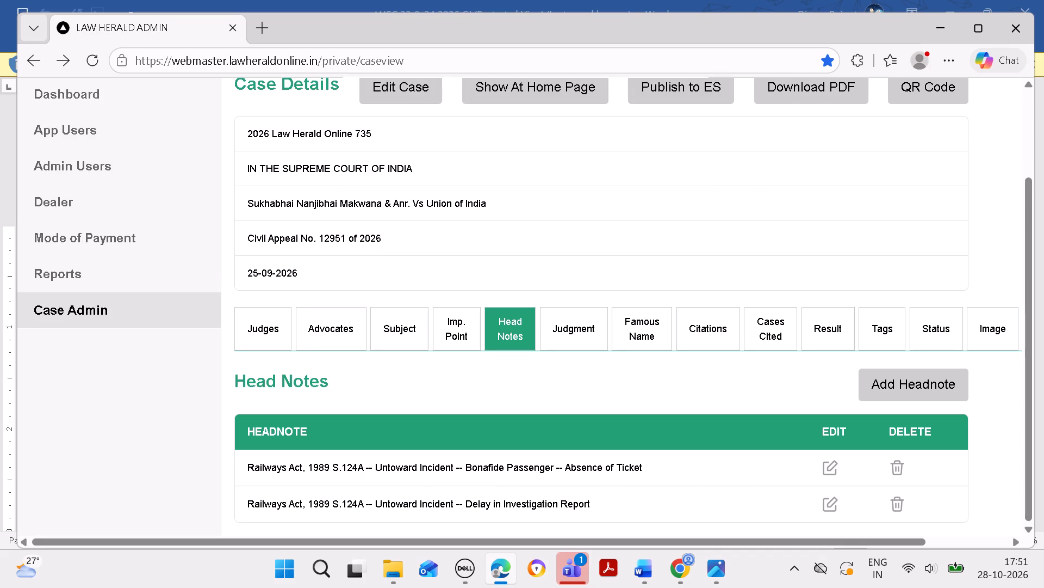
Display the citations attached to the case record.
{"action": "left_click", "coordinate": [704, 343]}
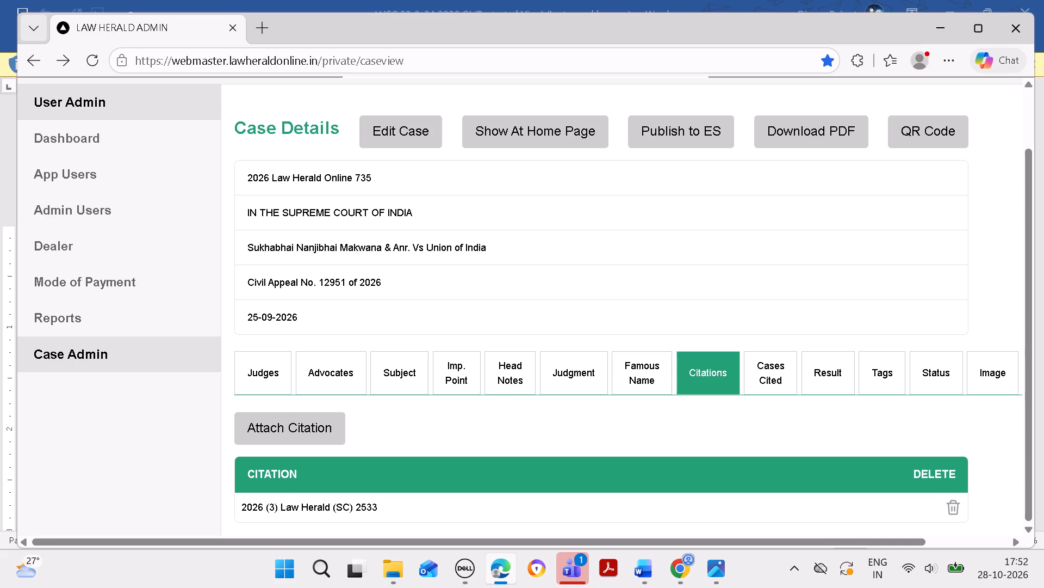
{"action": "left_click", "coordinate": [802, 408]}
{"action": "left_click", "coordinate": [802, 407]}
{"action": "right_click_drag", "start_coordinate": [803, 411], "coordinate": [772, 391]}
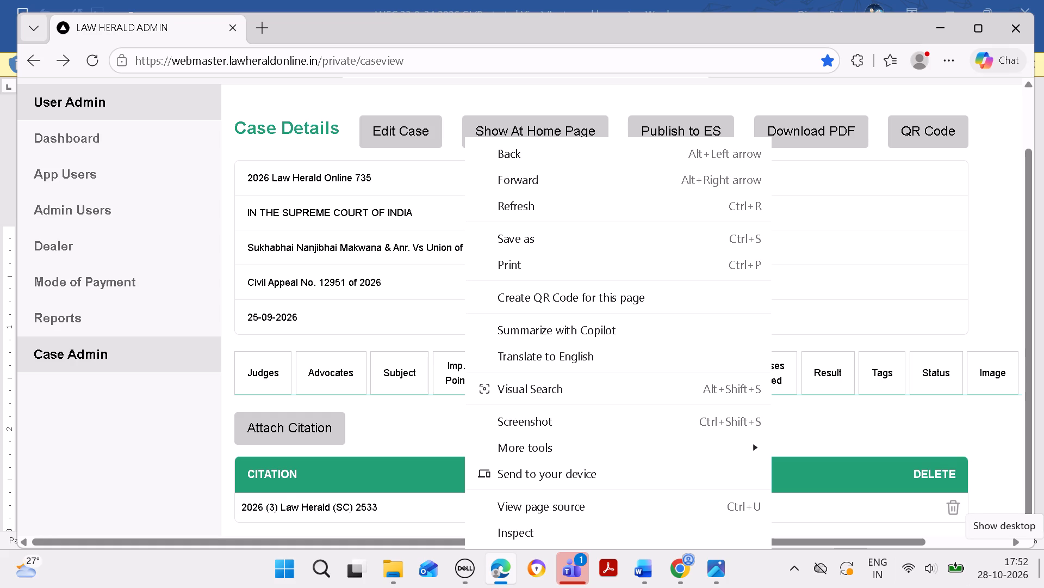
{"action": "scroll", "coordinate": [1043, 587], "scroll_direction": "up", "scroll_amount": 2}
Switch to the Word document containing the source judgments.
{"action": "left_click", "coordinate": [648, 566]}
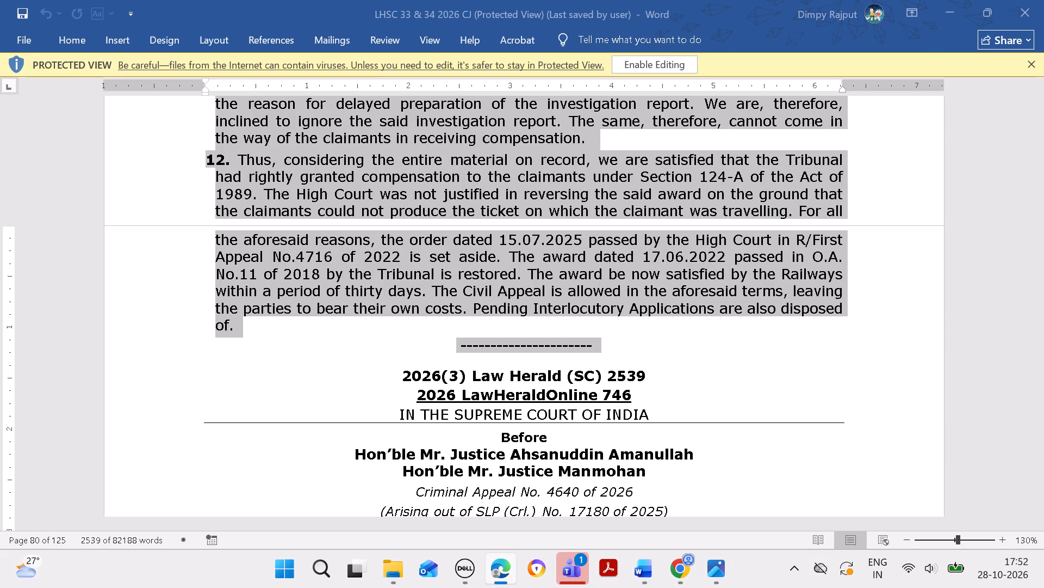
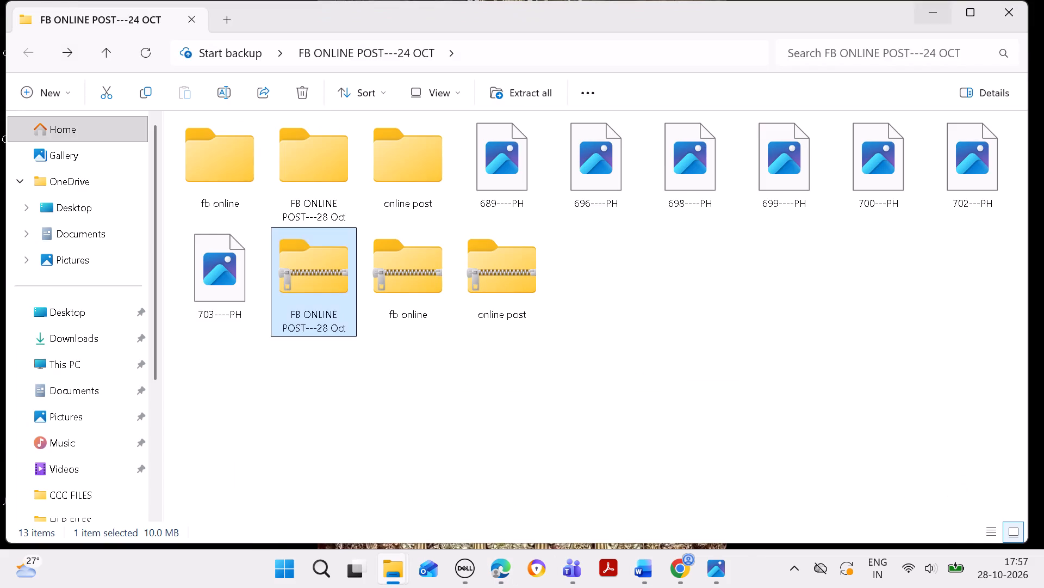
Minimize the FB ONLINE POST---24 OCT folder window to show the desktop.
{"action": "left_click", "coordinate": [933, 16]}
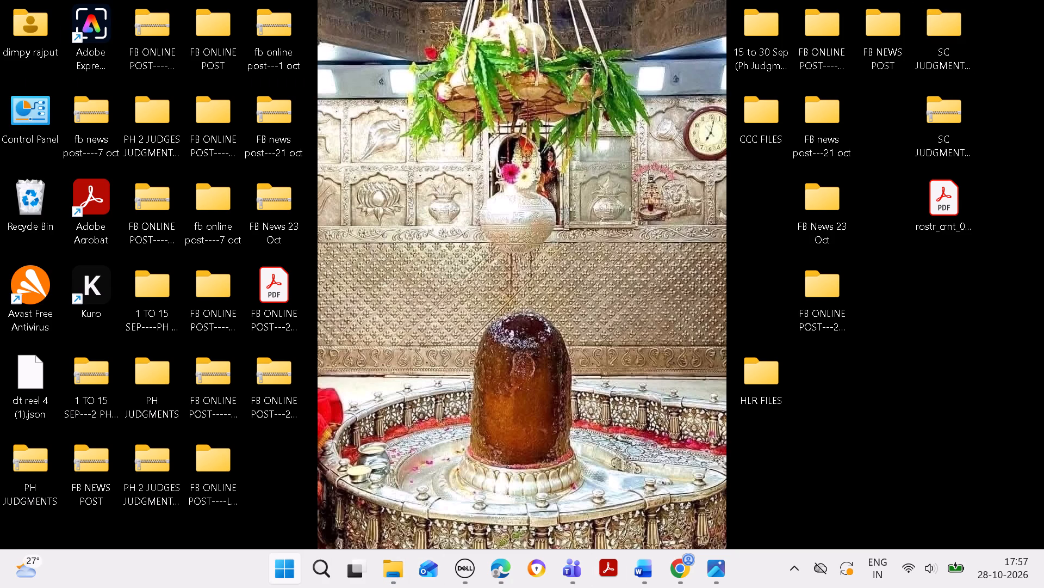
End the Windows session using the computer's power options.
{"action": "left_click", "coordinate": [288, 562]}
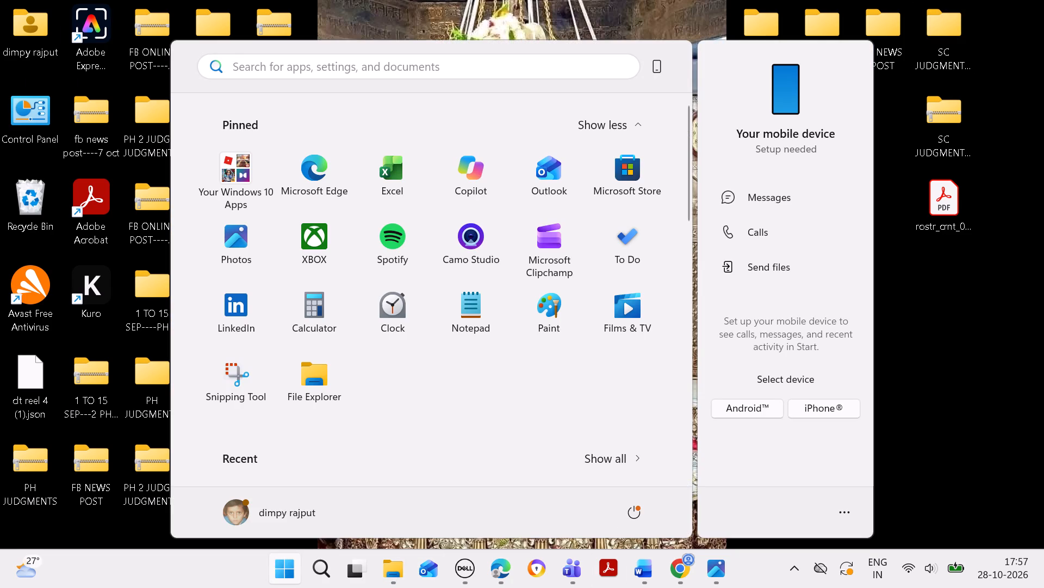
{"action": "left_click", "coordinate": [623, 514]}
{"action": "left_click", "coordinate": [586, 425]}
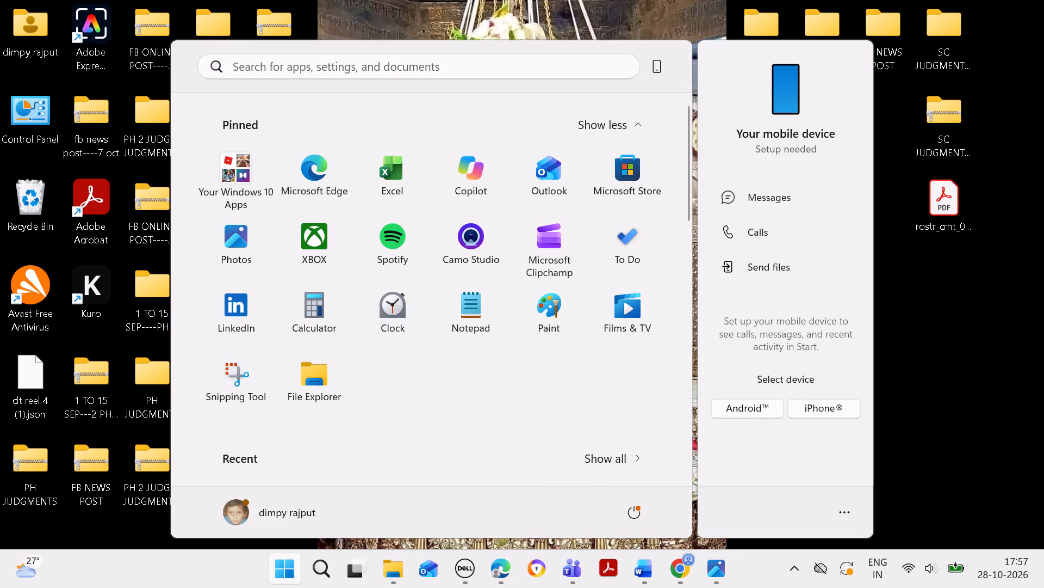